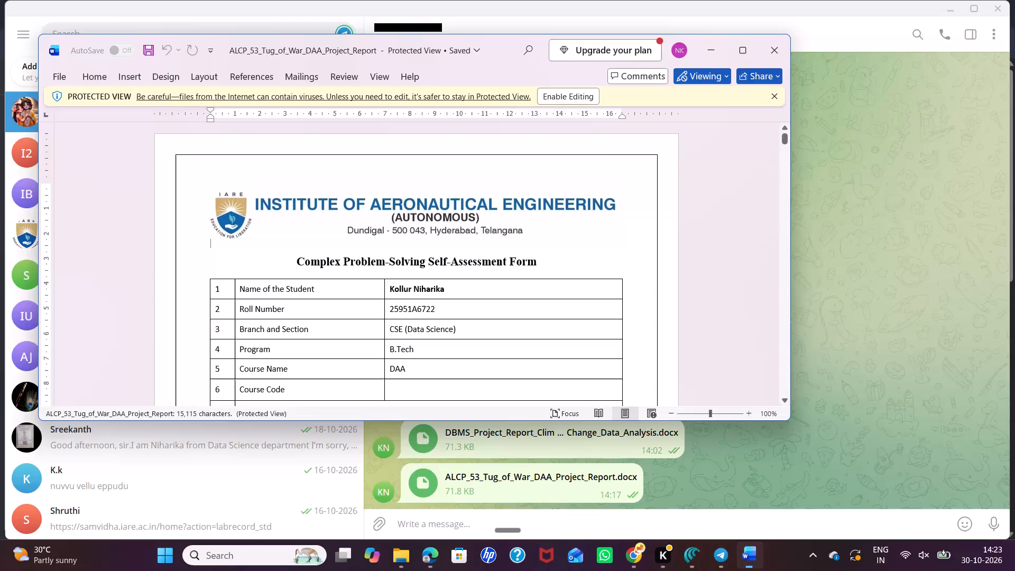
Look through the Tug of War DAA project report, from the self-assessment form to the declaration and certificate pages.
{"action": "scroll", "coordinate": [462, 338], "scroll_direction": "down", "scroll_amount": 6}
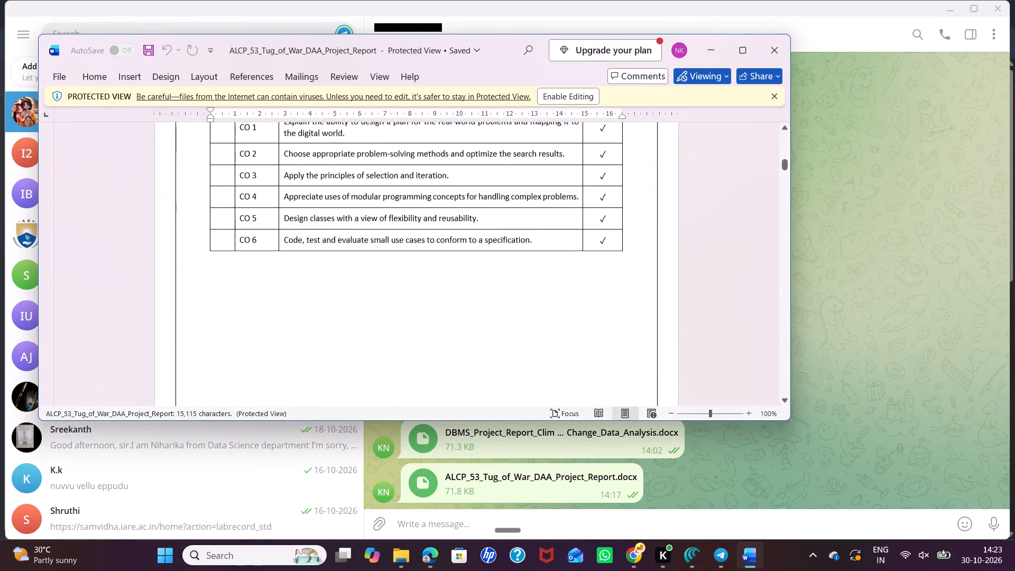
{"action": "scroll", "coordinate": [462, 338], "scroll_direction": "down", "scroll_amount": 1}
{"action": "scroll", "coordinate": [462, 338], "scroll_direction": "up", "scroll_amount": 7}
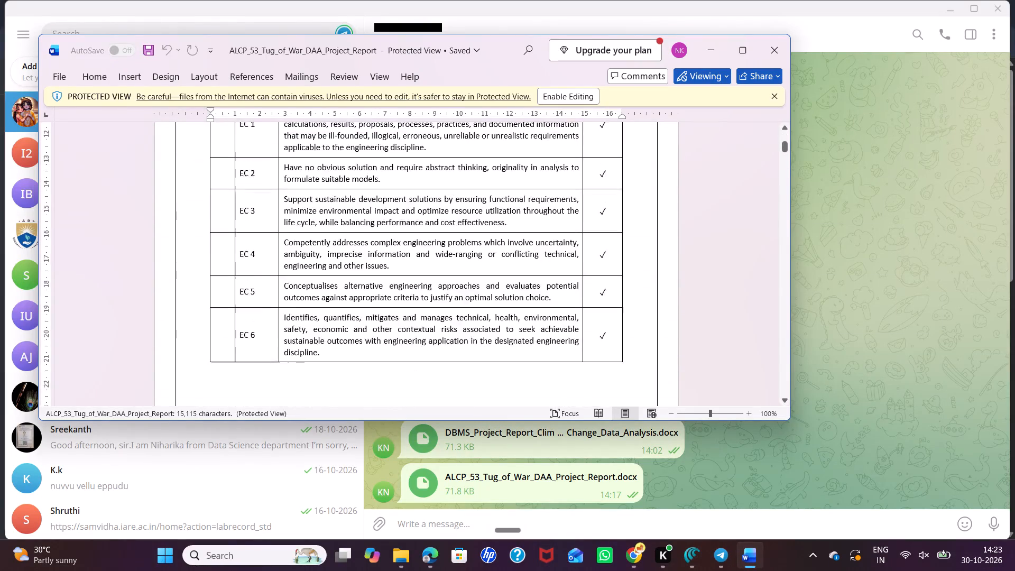
{"action": "scroll", "coordinate": [462, 338], "scroll_direction": "up", "scroll_amount": 5}
{"action": "scroll", "coordinate": [462, 338], "scroll_direction": "down", "scroll_amount": 3}
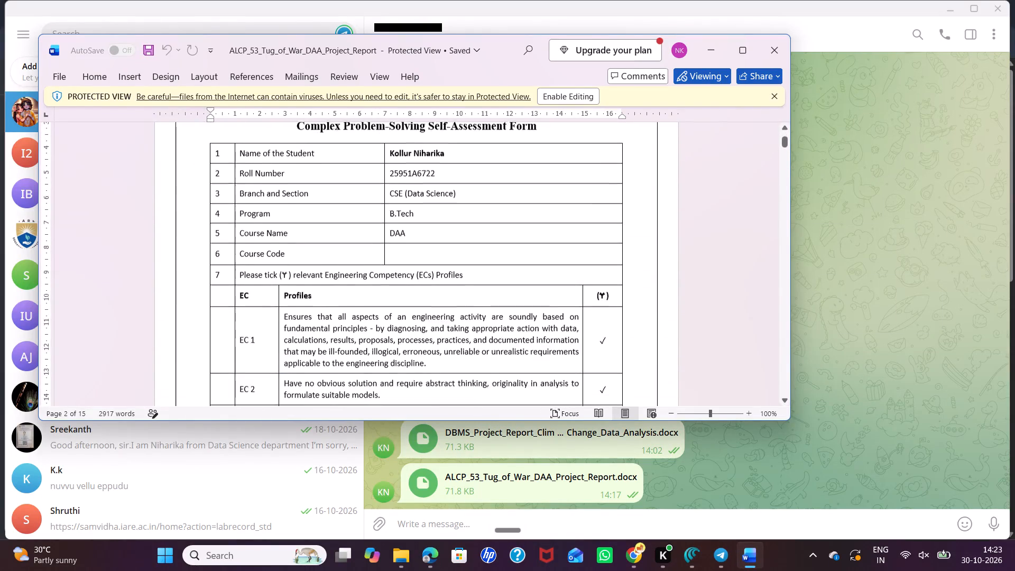
{"action": "scroll", "coordinate": [462, 338], "scroll_direction": "down", "scroll_amount": 10}
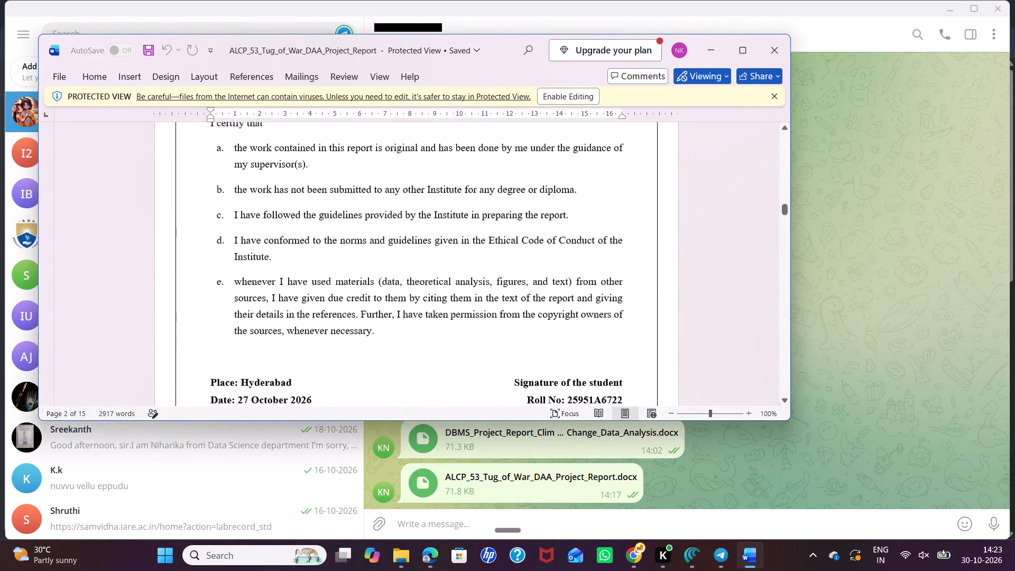
{"action": "scroll", "coordinate": [462, 338], "scroll_direction": "down", "scroll_amount": 9}
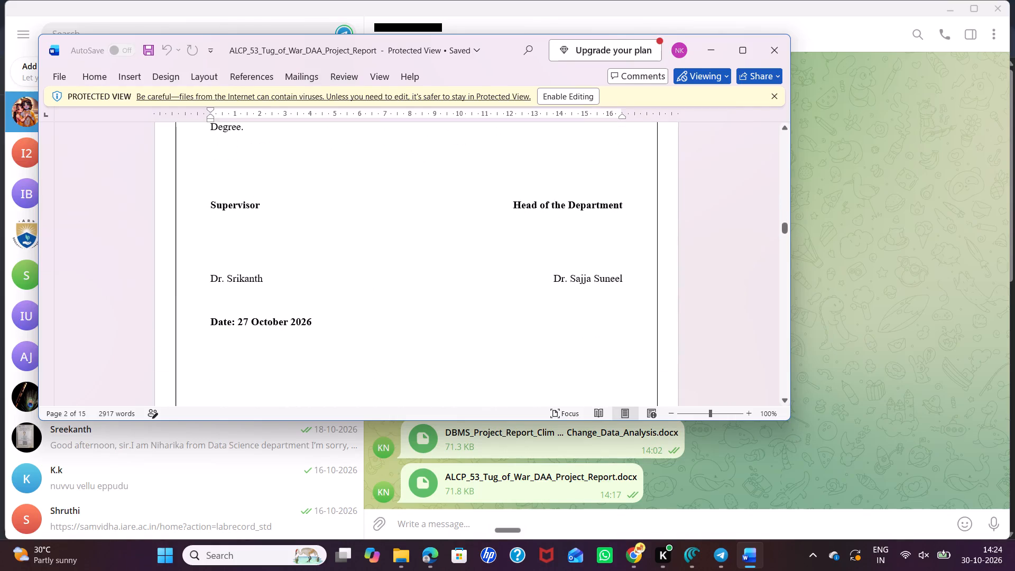
{"action": "scroll", "coordinate": [462, 338], "scroll_direction": "down", "scroll_amount": 1}
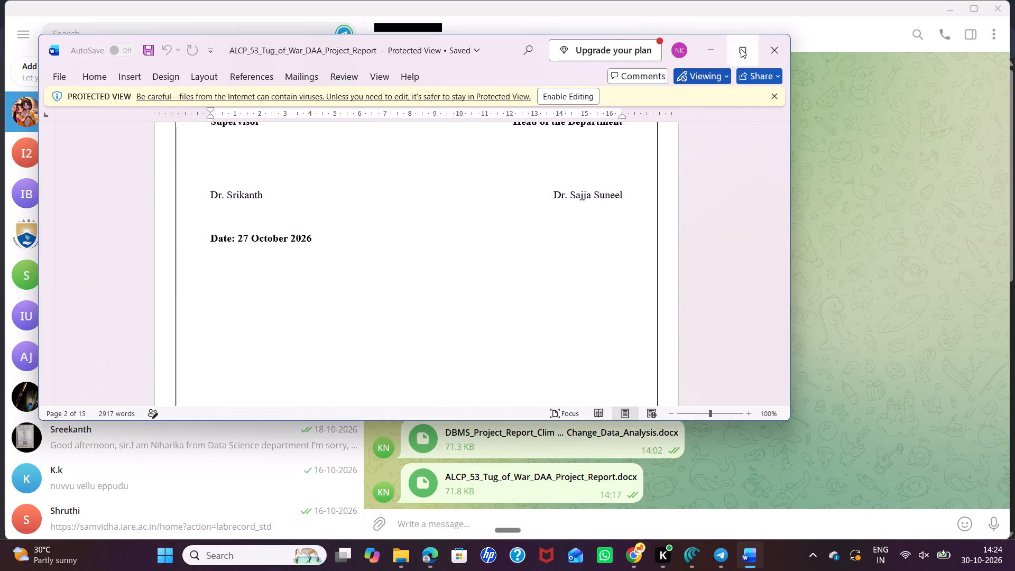
Maximize the report's window and enable editing of the protected document.
{"action": "left_click", "coordinate": [741, 49]}
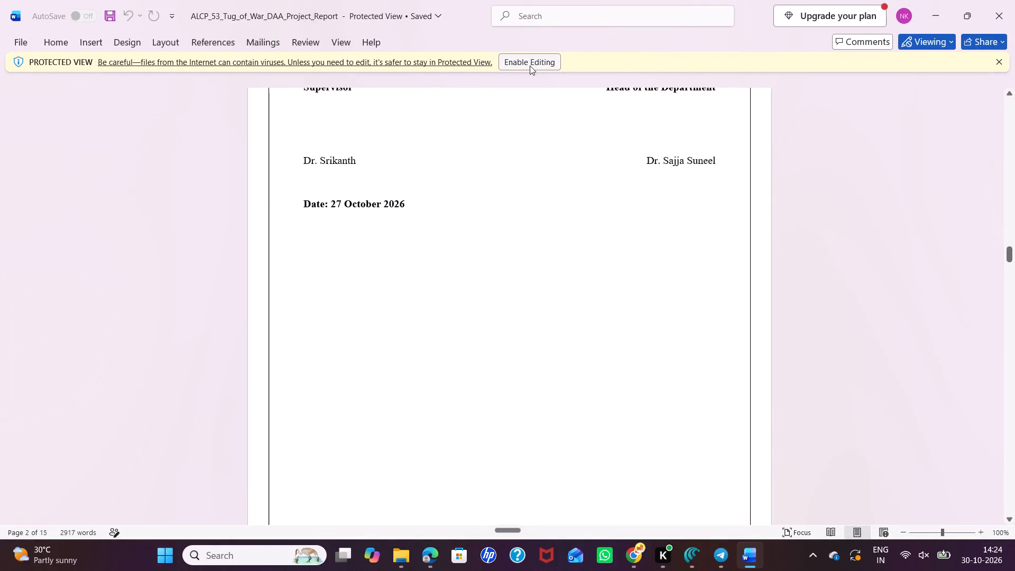
{"action": "left_click", "coordinate": [530, 66]}
Enter ACSE in the empty Course Code cell of the self-assessment form table.
{"action": "scroll", "coordinate": [472, 231], "scroll_direction": "up", "scroll_amount": 1}
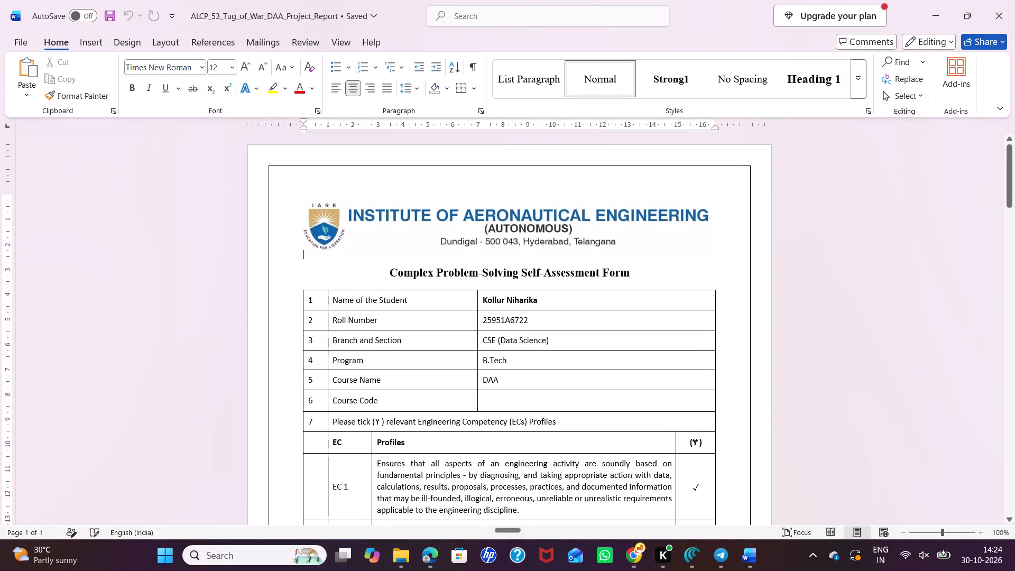
{"action": "scroll", "coordinate": [472, 231], "scroll_direction": "up", "scroll_amount": 1}
{"action": "scroll", "coordinate": [472, 231], "scroll_direction": "down", "scroll_amount": 1}
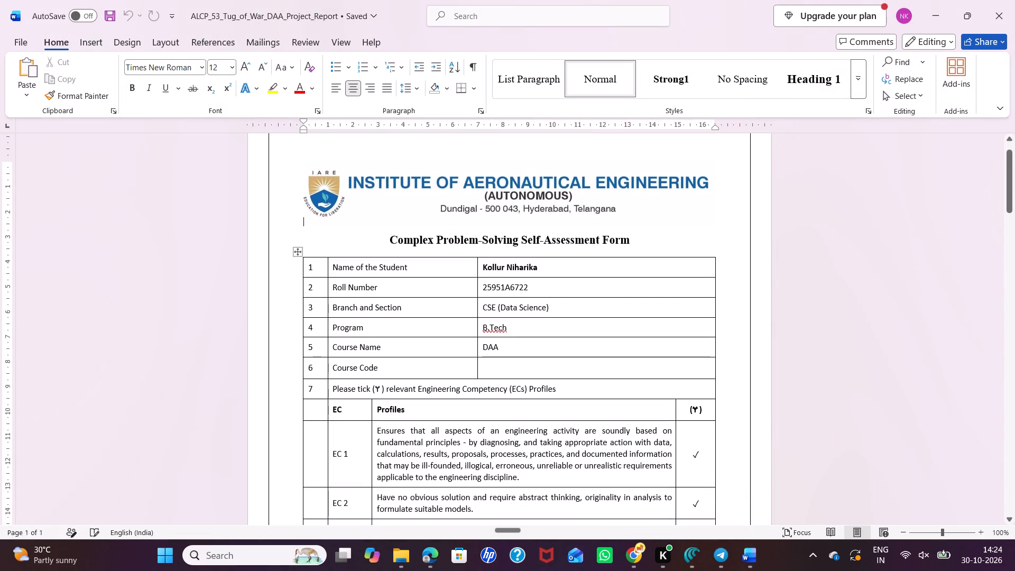
{"action": "left_click", "coordinate": [504, 367]}
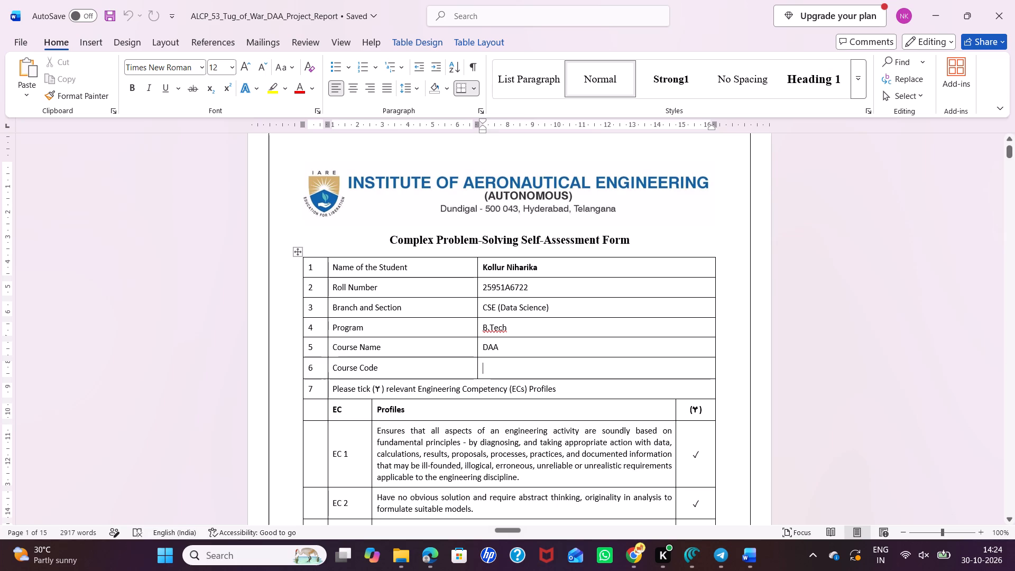
{"action": "type", "text": "ACS"}
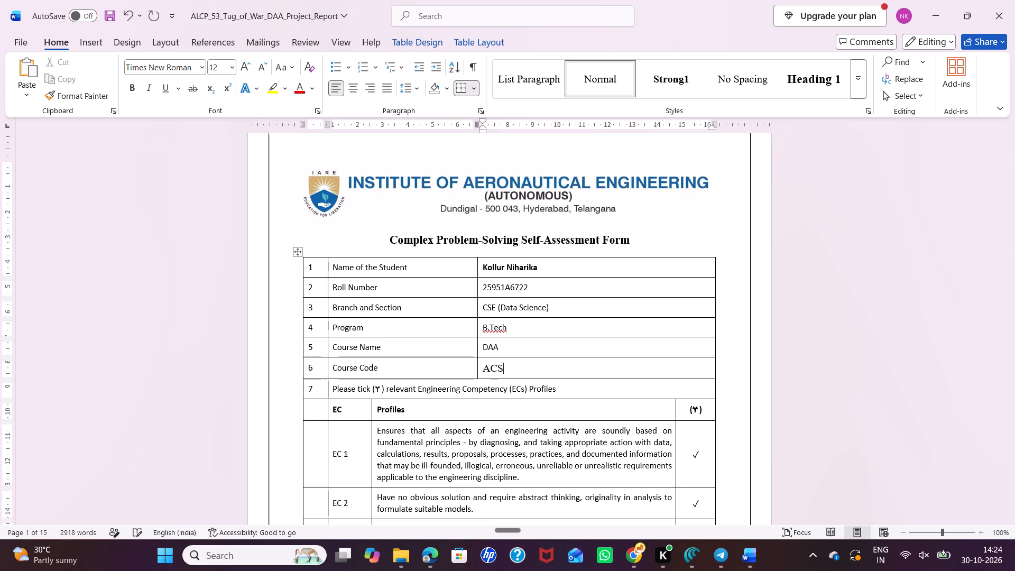
{"action": "key", "text": "e"}
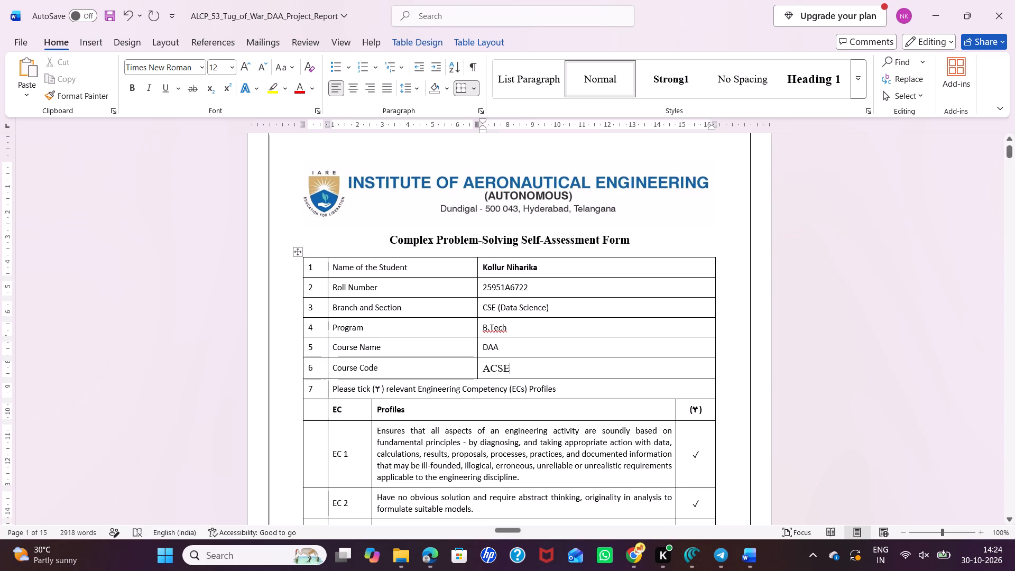
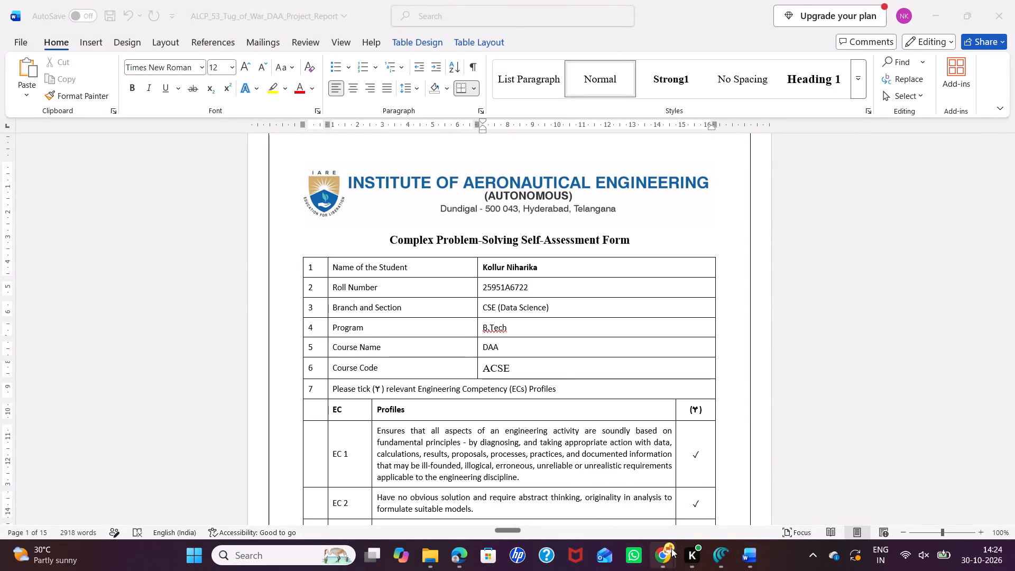
Copy the Design and Analysis of Algorithms course code, ACSE10, from the AAT-II page in Chrome and replace the report's Course Code entry with it.
{"action": "left_click", "coordinate": [671, 548]}
{"action": "left_click", "coordinate": [660, 555]}
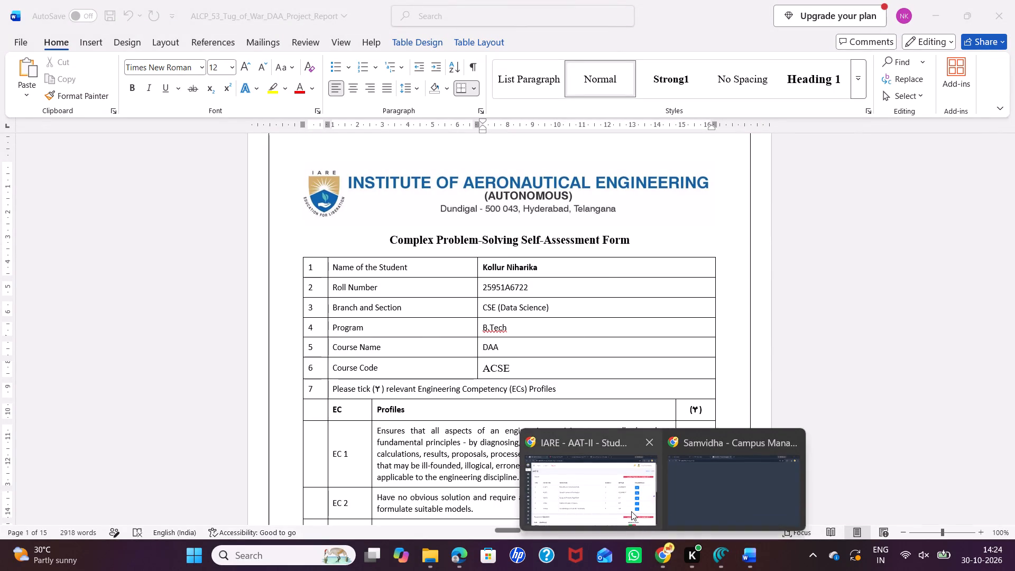
{"action": "left_click", "coordinate": [631, 511]}
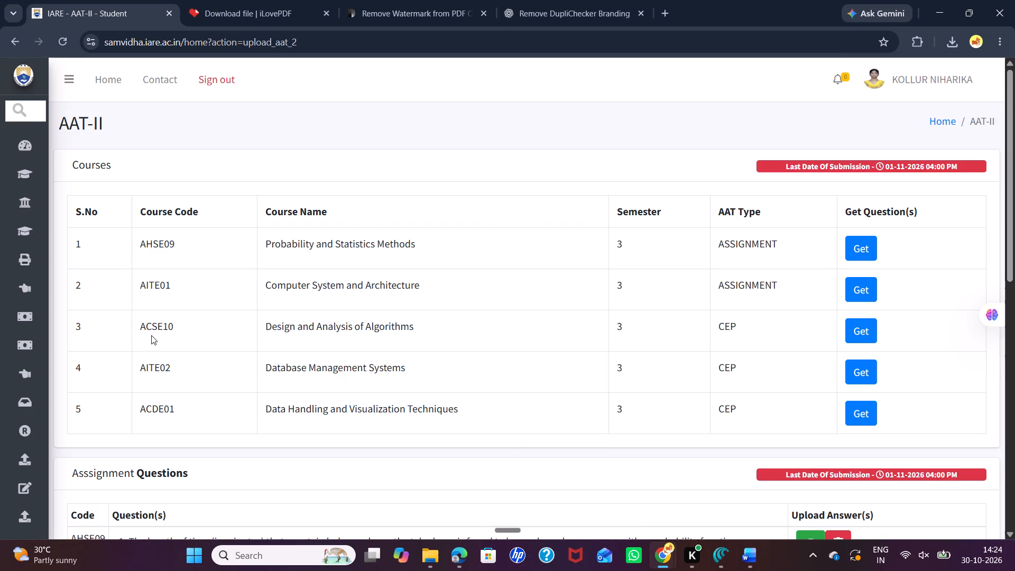
{"action": "left_click_drag", "start_coordinate": [140, 326], "coordinate": [188, 334]}
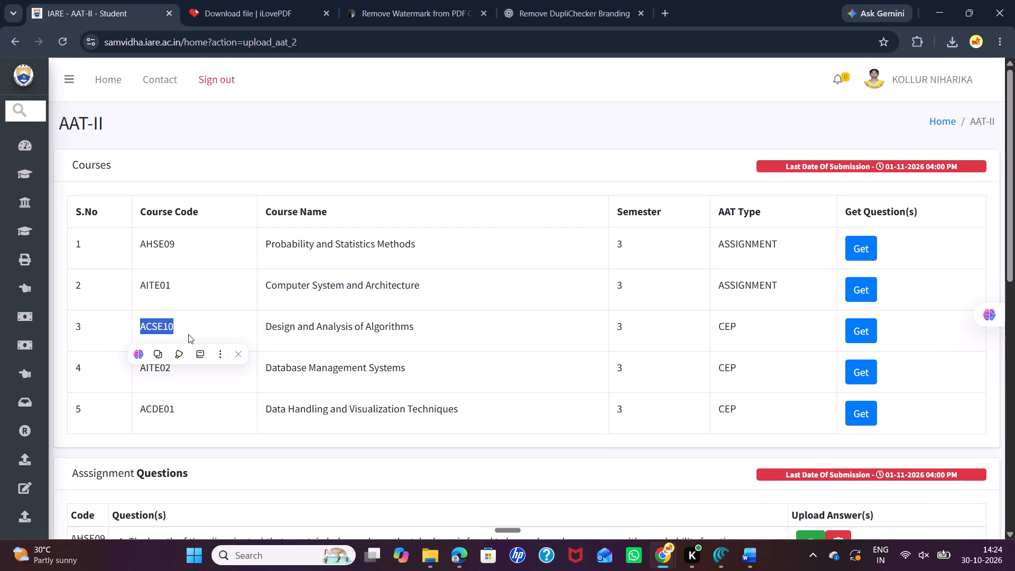
{"action": "key", "text": "ctrl+c"}
{"action": "key", "text": "alt+Tab"}
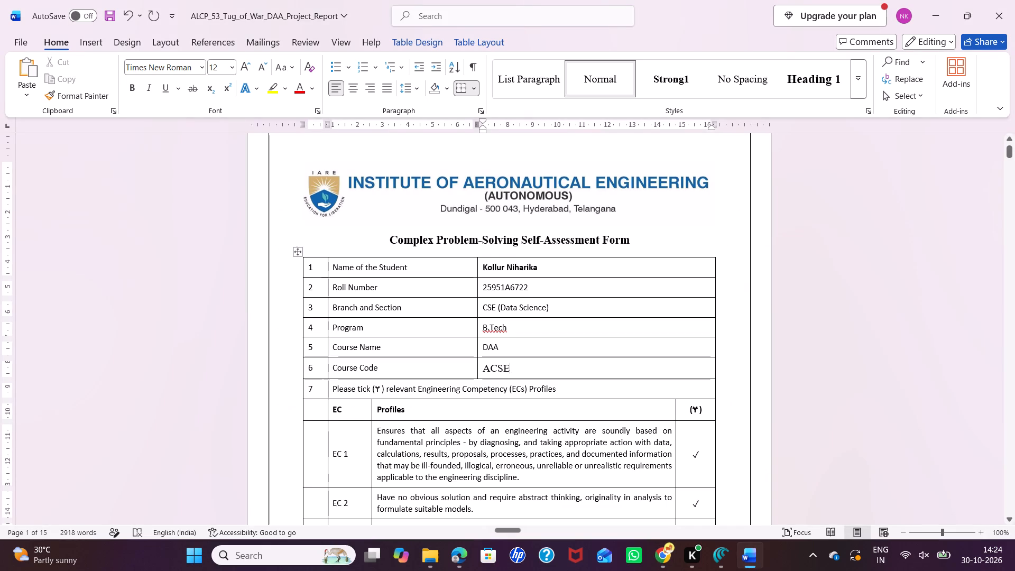
{"action": "key", "text": "BackSpace"}
{"action": "key", "text": "BackSpace"}
{"action": "key", "text": "BackSpace"}
{"action": "key", "text": "BackSpace"}
{"action": "key", "text": "ctrl+v"}
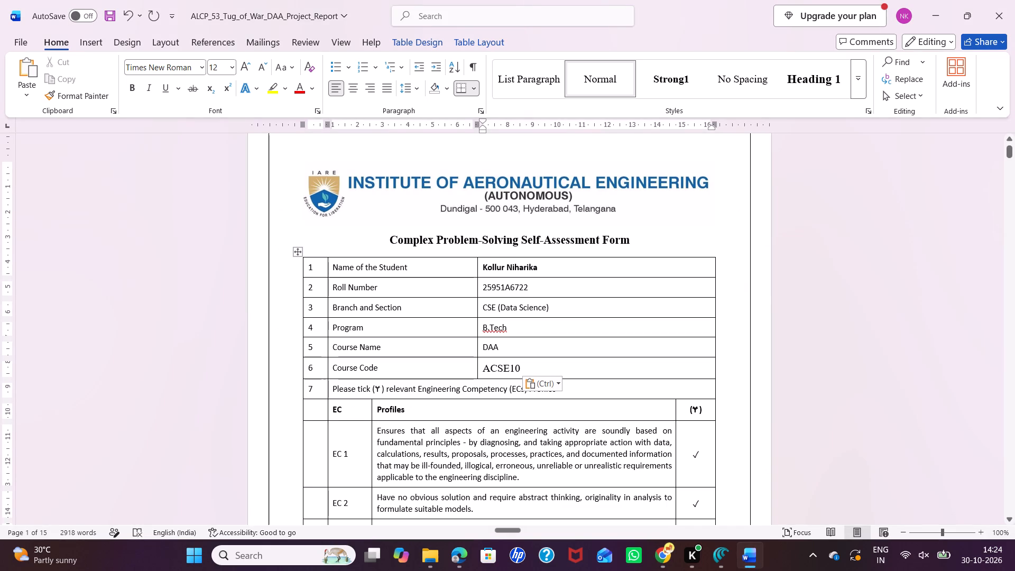
Change the font colour of the course code ACSE10 to a dark grey shade of the black theme colour.
{"action": "left_click", "coordinate": [130, 91]}
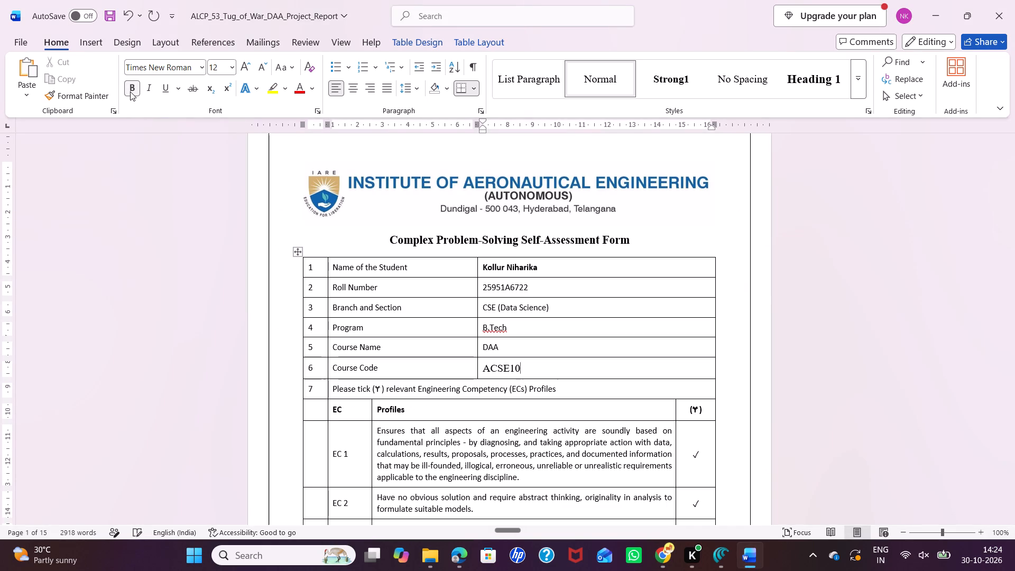
{"action": "left_click", "coordinate": [130, 91]}
{"action": "left_click_drag", "start_coordinate": [483, 371], "coordinate": [514, 370]}
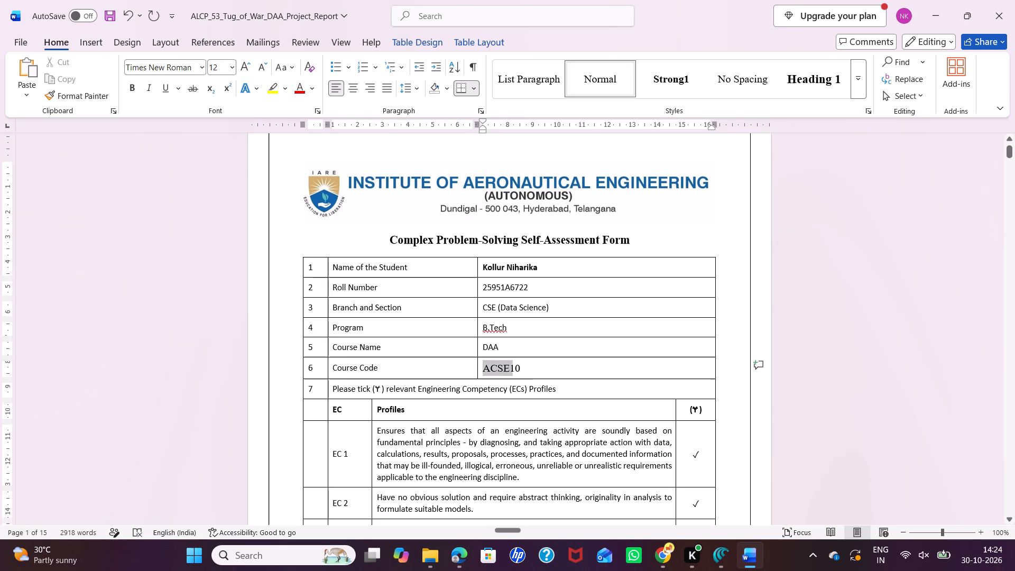
{"action": "left_click_drag", "start_coordinate": [514, 370], "coordinate": [522, 370]}
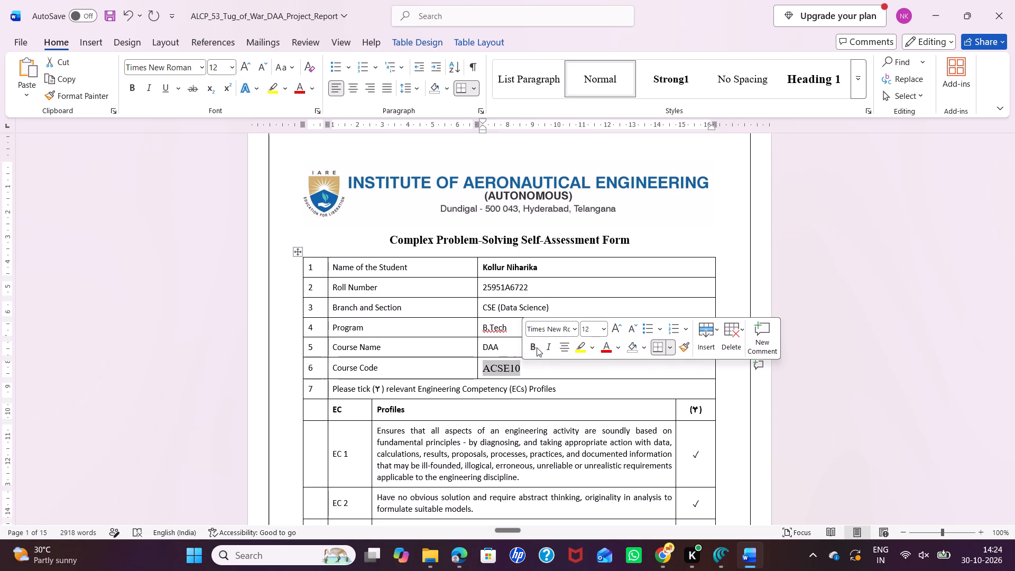
{"action": "left_click", "coordinate": [535, 348]}
{"action": "left_click", "coordinate": [535, 348]}
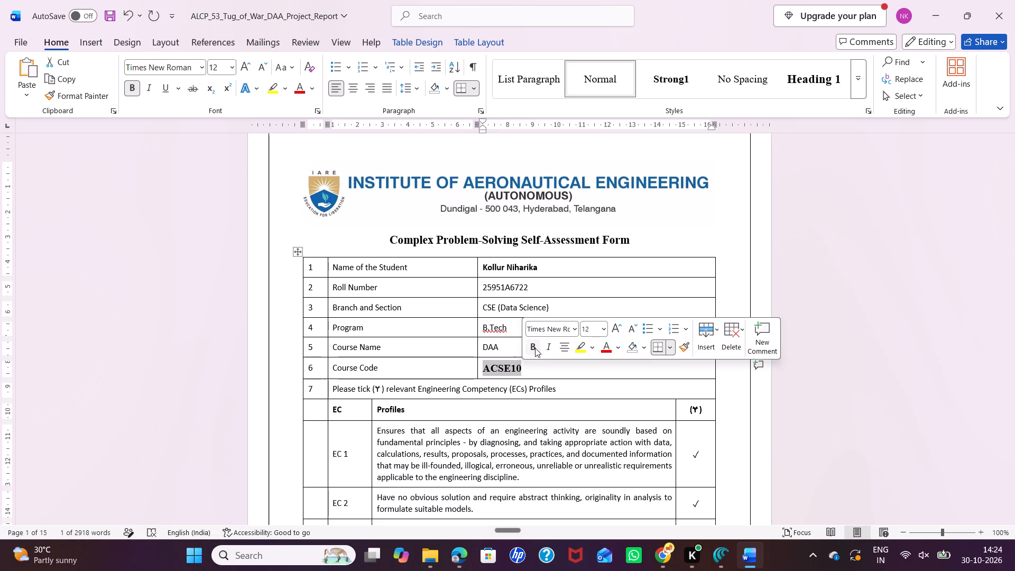
{"action": "left_click", "coordinate": [621, 347]}
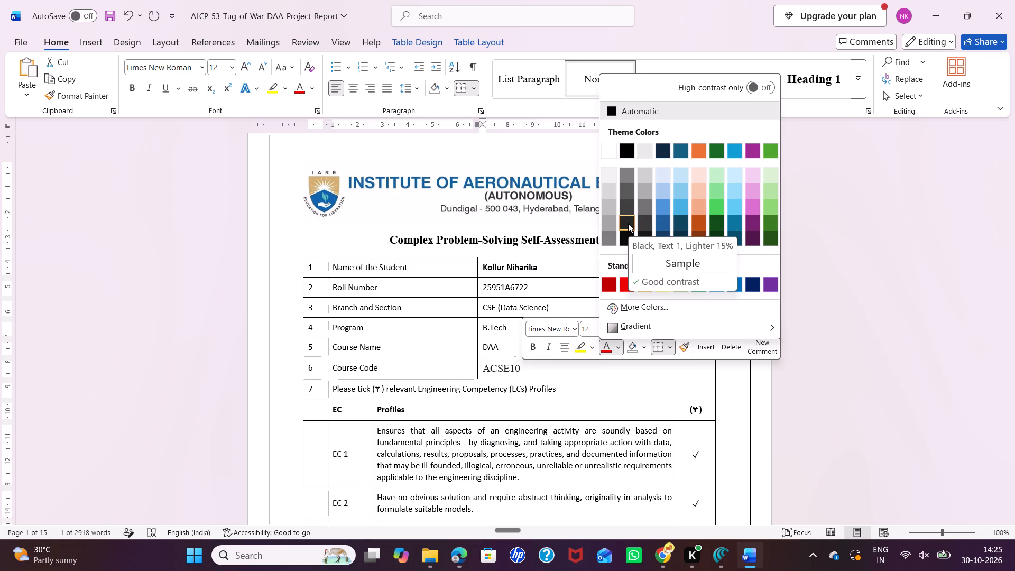
{"action": "left_click", "coordinate": [627, 213]}
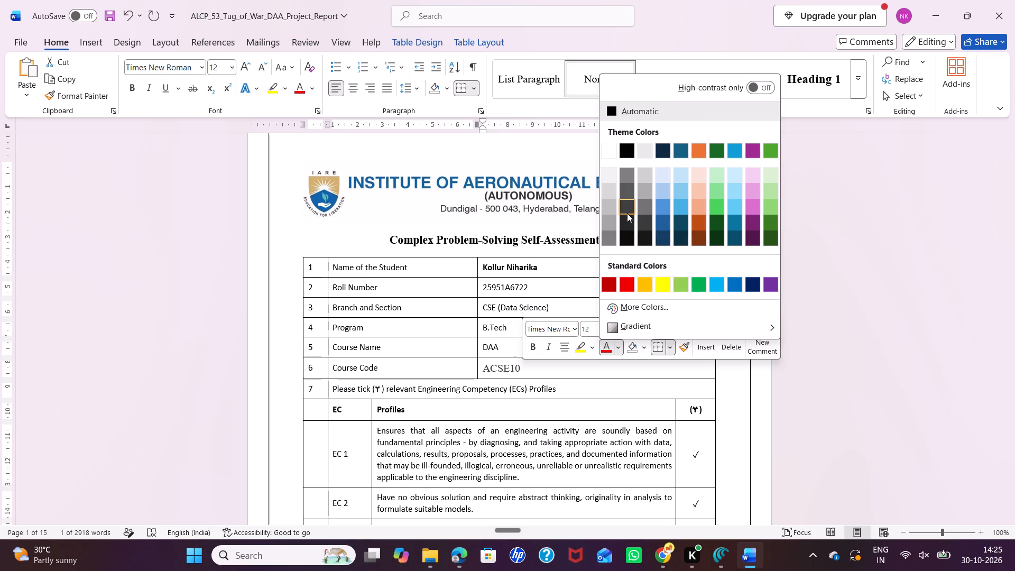
Remove the last two letters of DAA in the Course Name cell, keeping only the D.
{"action": "left_click", "coordinate": [515, 354]}
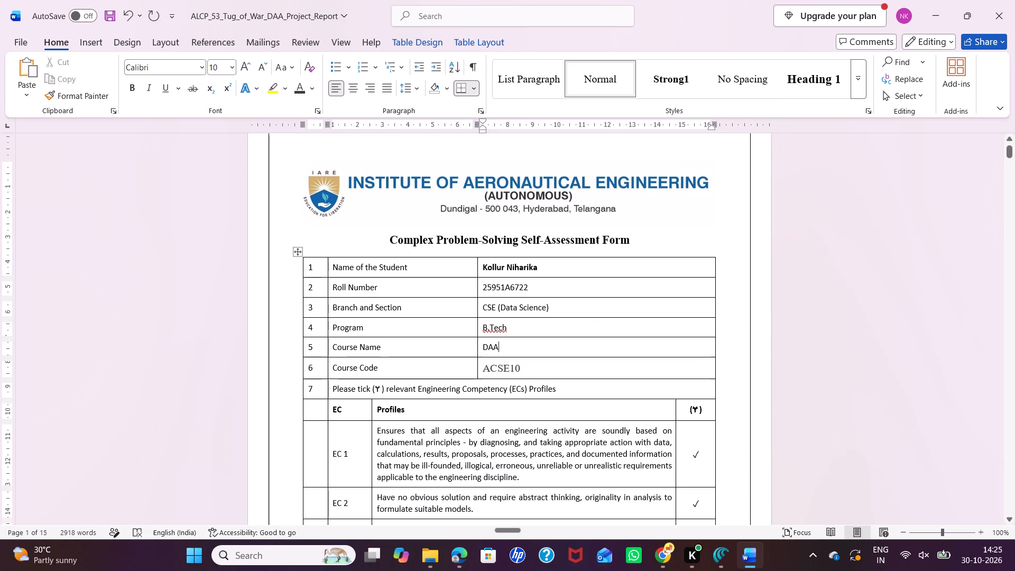
{"action": "key", "text": "BackSpace"}
{"action": "key", "text": "BackSpace"}
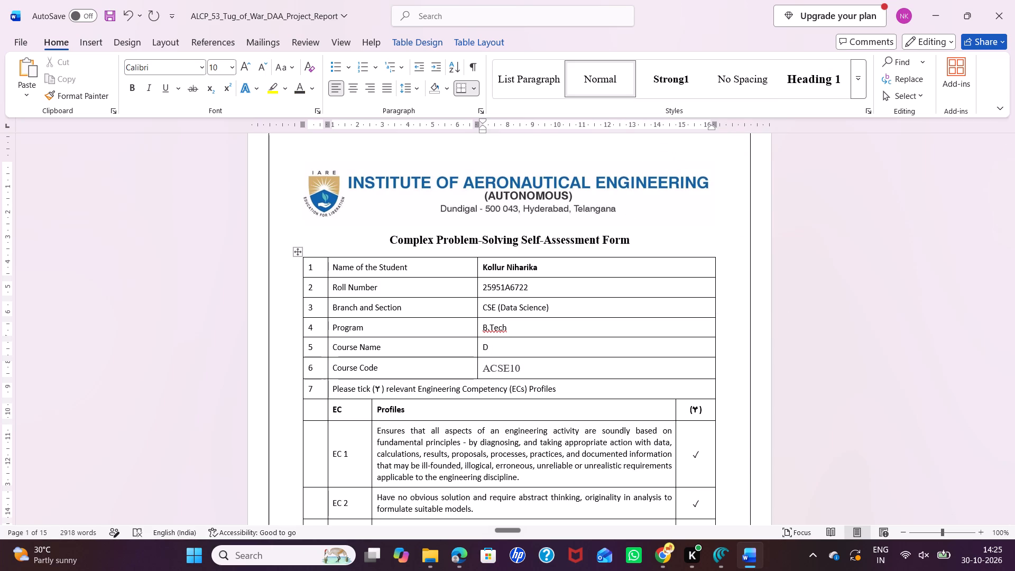
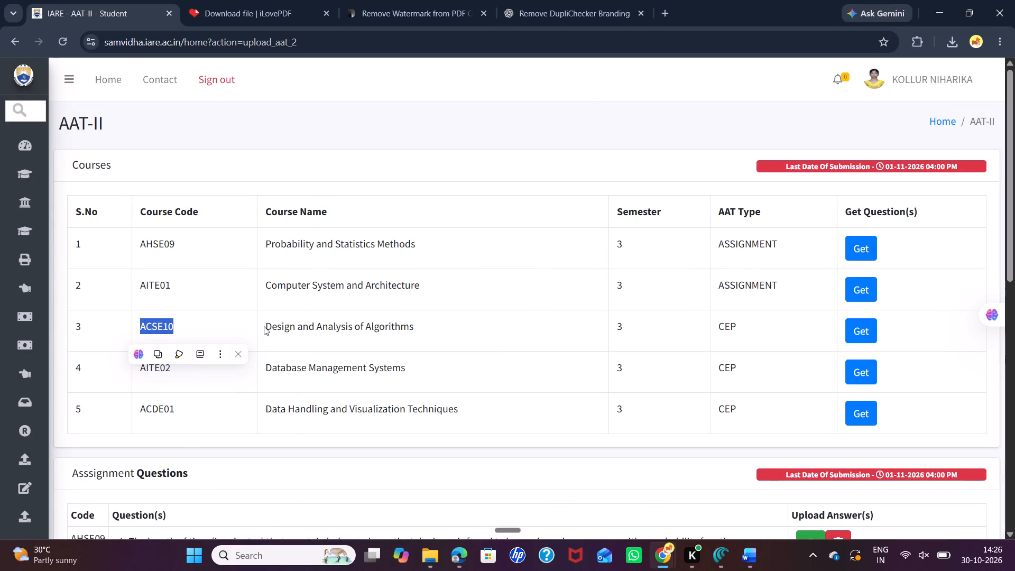
Copy the course name Design and Analysis of Algorithms from the AAT-II page and replace the D in the Word report's Course Name cell with it.
{"action": "left_click_drag", "start_coordinate": [268, 326], "coordinate": [452, 327]}
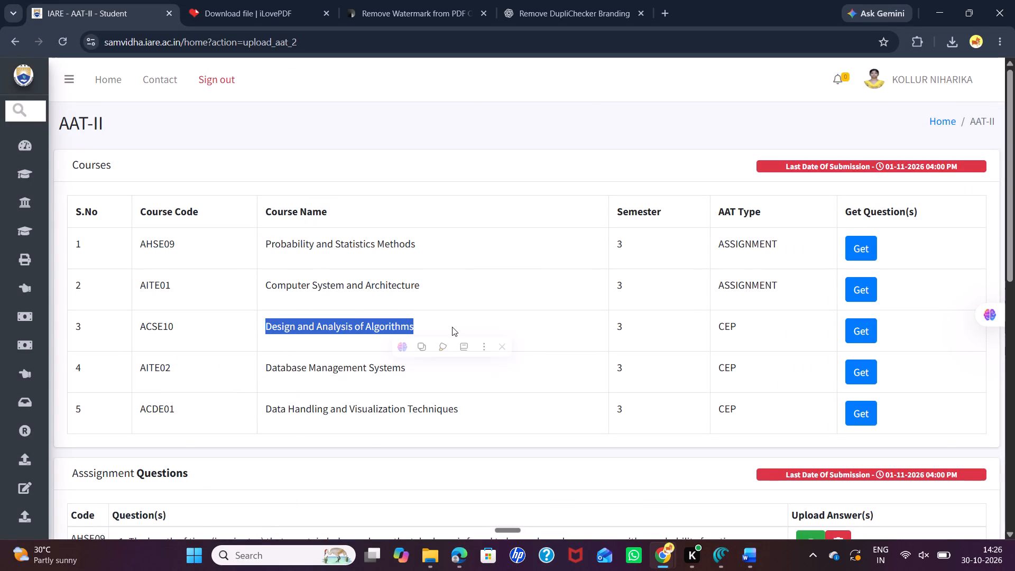
{"action": "key", "text": "ctrl+c"}
{"action": "left_click", "coordinate": [452, 327], "text": "ctrl"}
{"action": "key", "text": "alt+Tab"}
{"action": "key", "text": "BackSpace"}
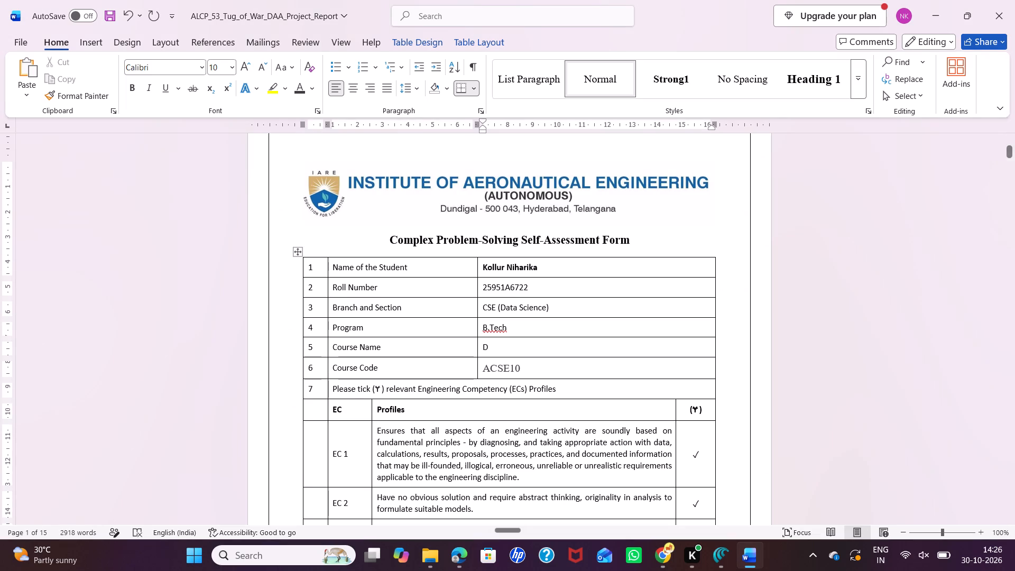
{"action": "key", "text": "ctrl+v"}
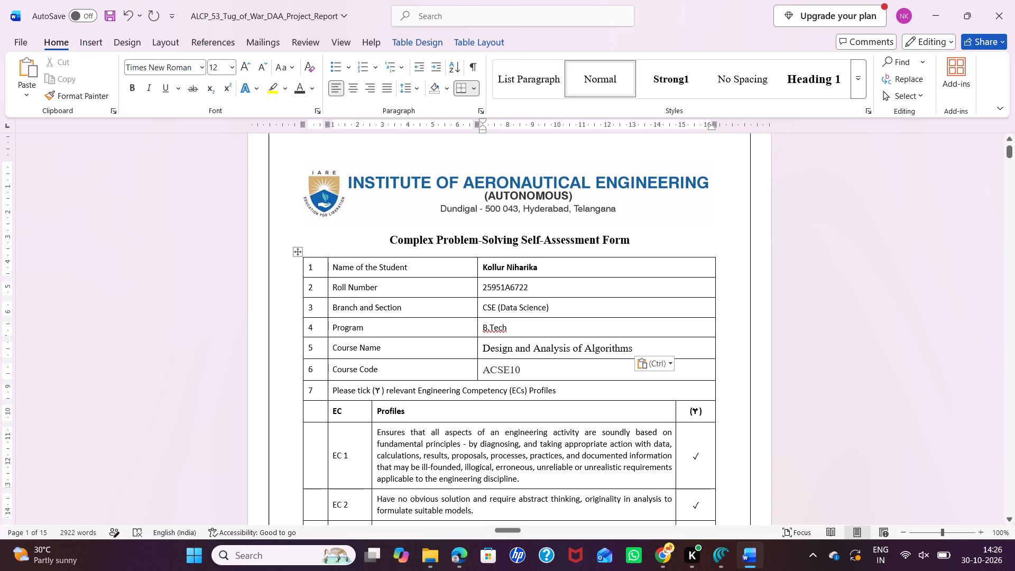
Change the font colour of the course name Design and Analysis of Algorithms to the dark grey shade of the black theme colour.
{"action": "left_click_drag", "start_coordinate": [485, 348], "coordinate": [640, 351]}
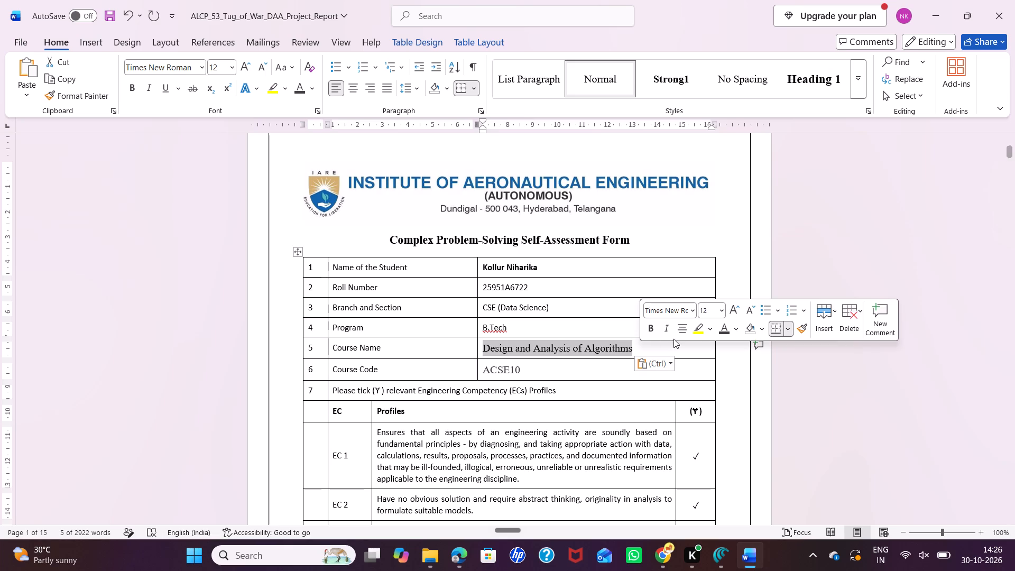
{"action": "left_click", "coordinate": [734, 330]}
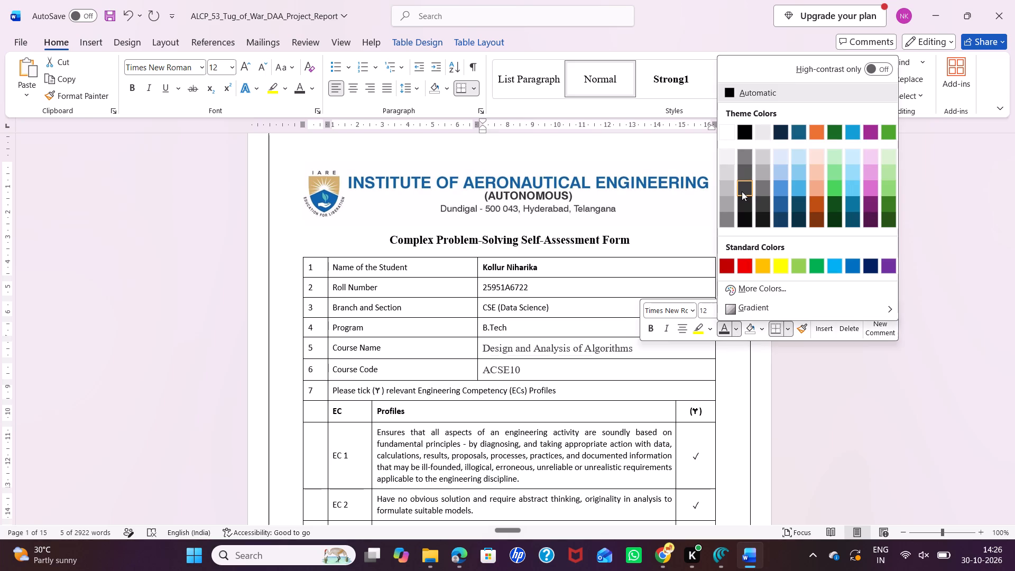
{"action": "left_click", "coordinate": [742, 191]}
{"action": "left_click", "coordinate": [786, 275]}
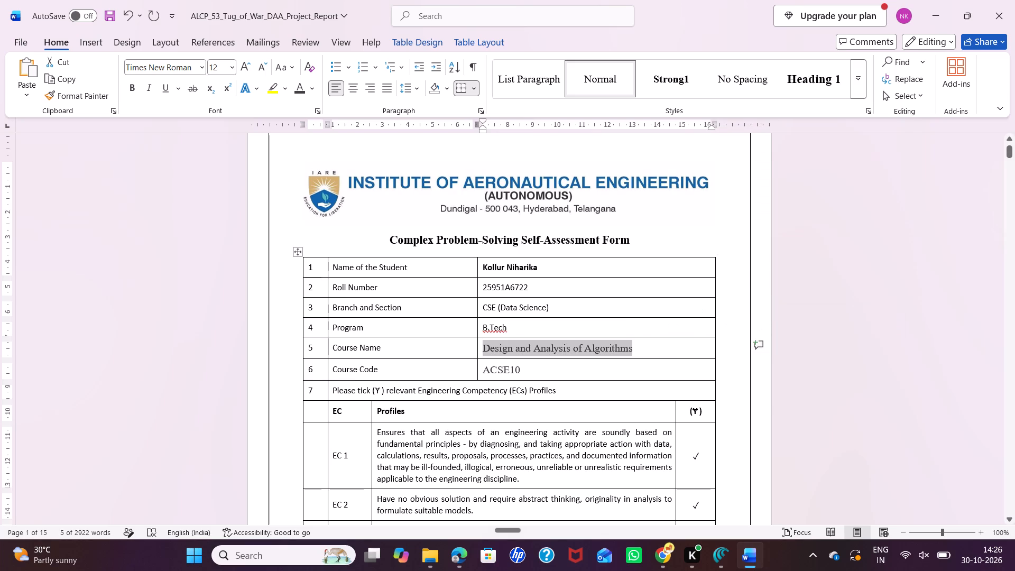
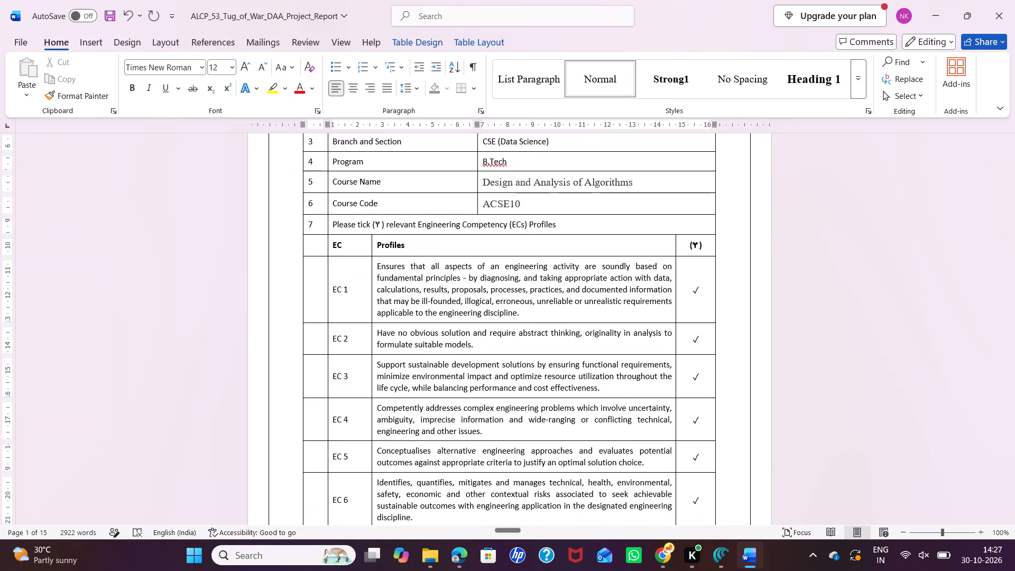
Look through the Tug of War report from the self-assessment form to the certificate page.
{"action": "scroll", "coordinate": [598, 429], "scroll_direction": "down", "scroll_amount": 6}
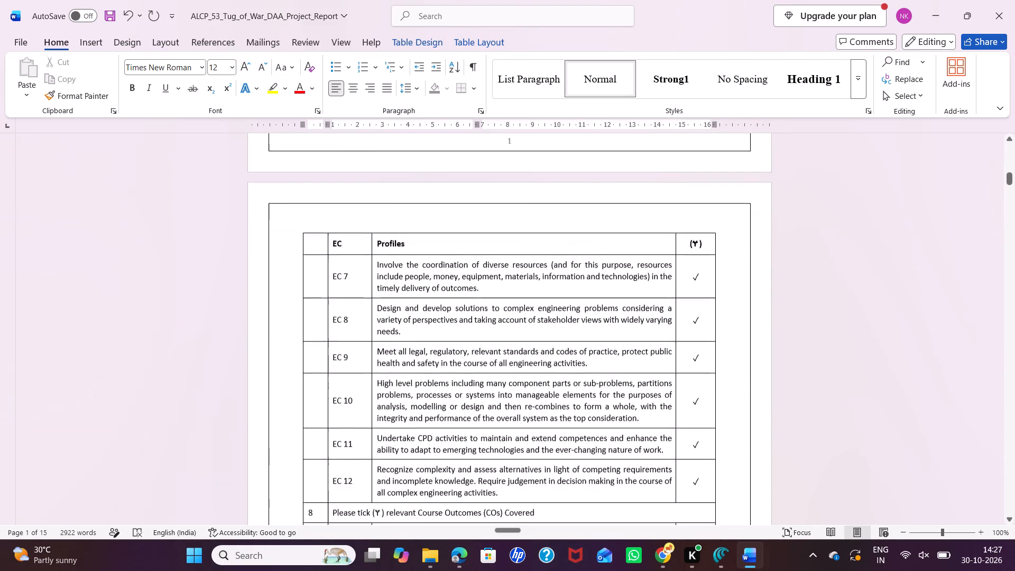
{"action": "scroll", "coordinate": [598, 429], "scroll_direction": "down", "scroll_amount": 3}
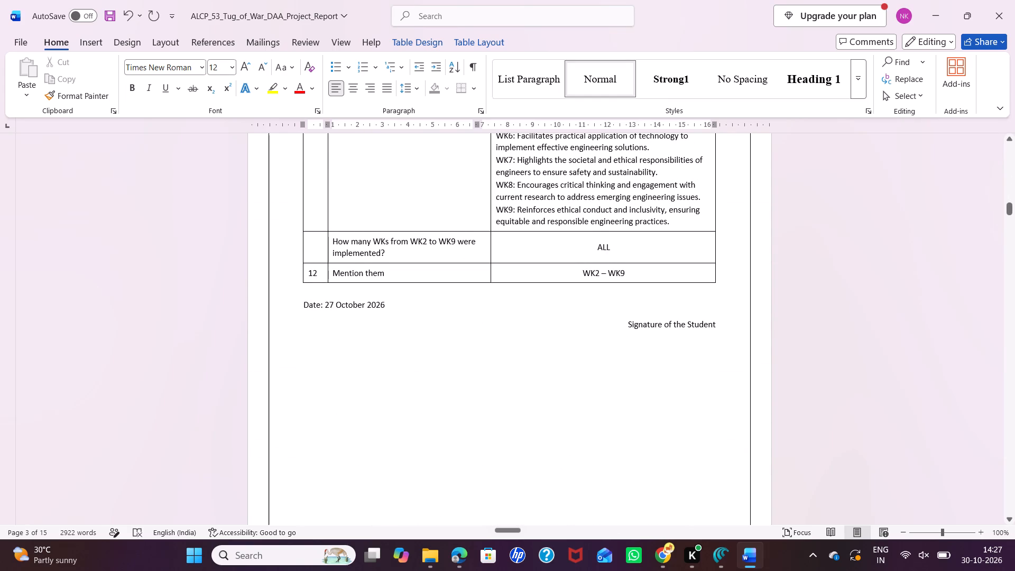
{"action": "scroll", "coordinate": [598, 429], "scroll_direction": "down", "scroll_amount": 4}
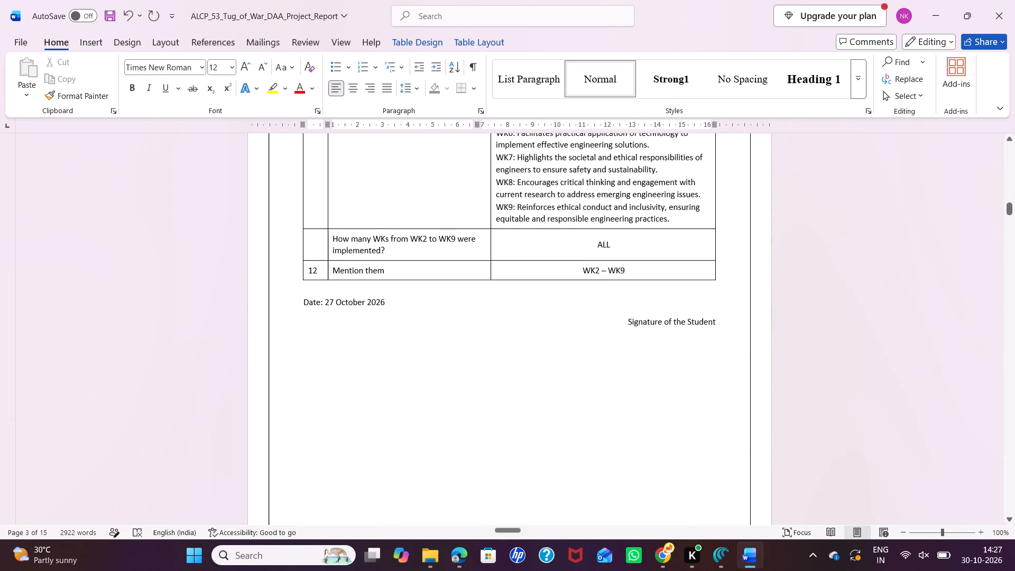
{"action": "scroll", "coordinate": [598, 429], "scroll_direction": "down", "scroll_amount": 2}
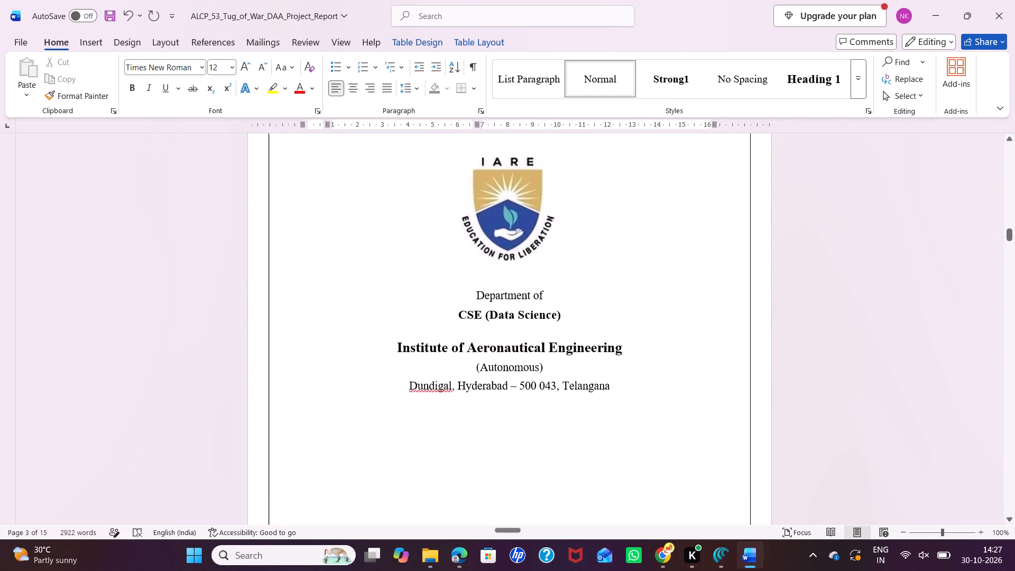
{"action": "scroll", "coordinate": [598, 429], "scroll_direction": "down", "scroll_amount": 2}
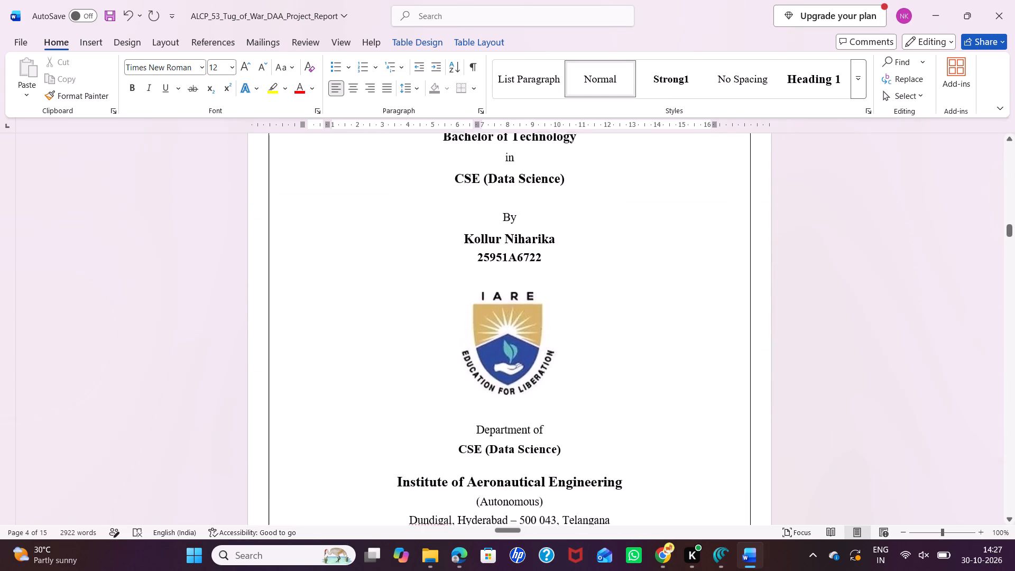
{"action": "scroll", "coordinate": [598, 429], "scroll_direction": "down", "scroll_amount": 2}
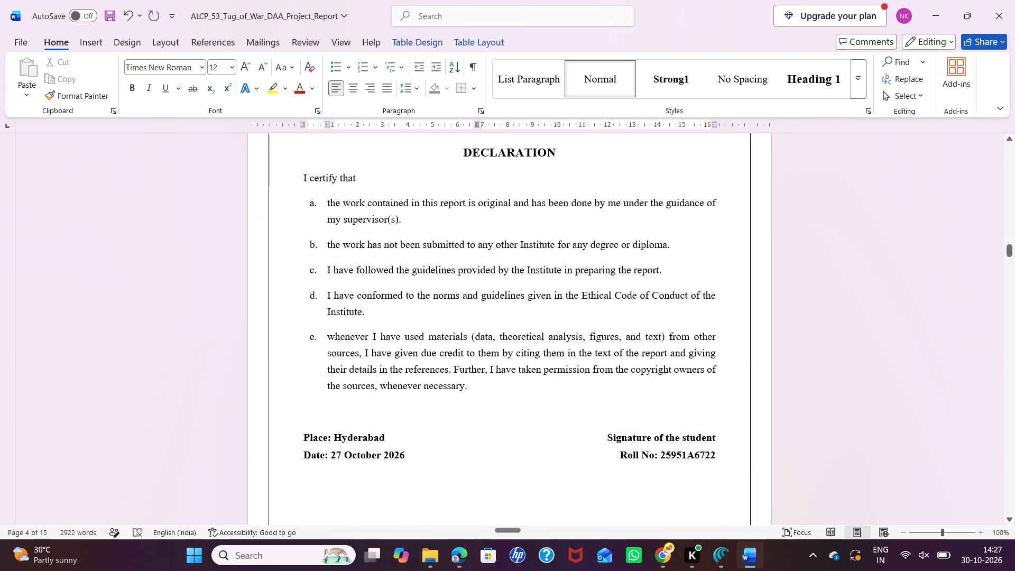
{"action": "scroll", "coordinate": [598, 429], "scroll_direction": "down", "scroll_amount": 2}
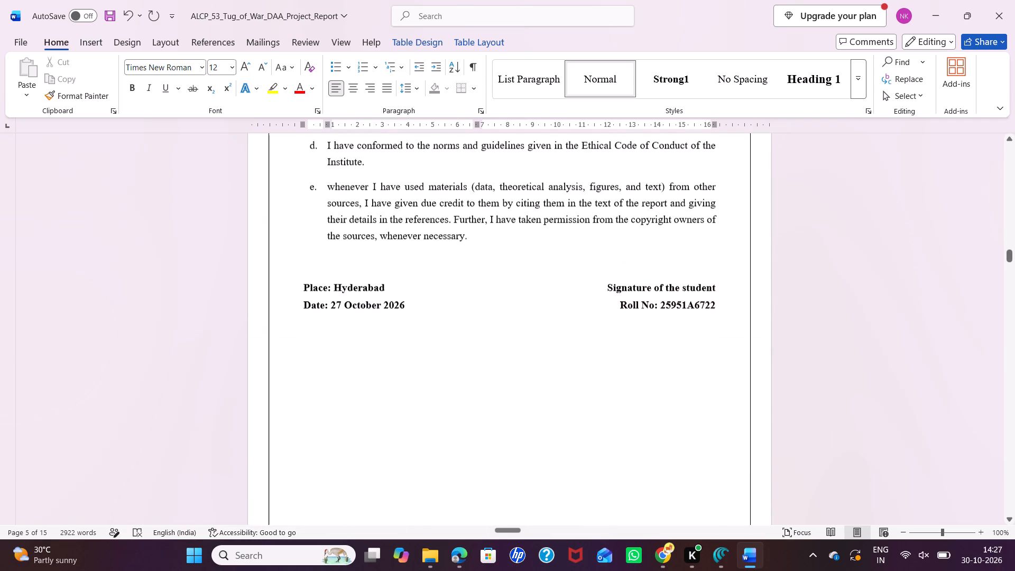
{"action": "scroll", "coordinate": [598, 429], "scroll_direction": "down", "scroll_amount": 1}
{"action": "scroll", "coordinate": [598, 429], "scroll_direction": "left", "scroll_amount": 1}
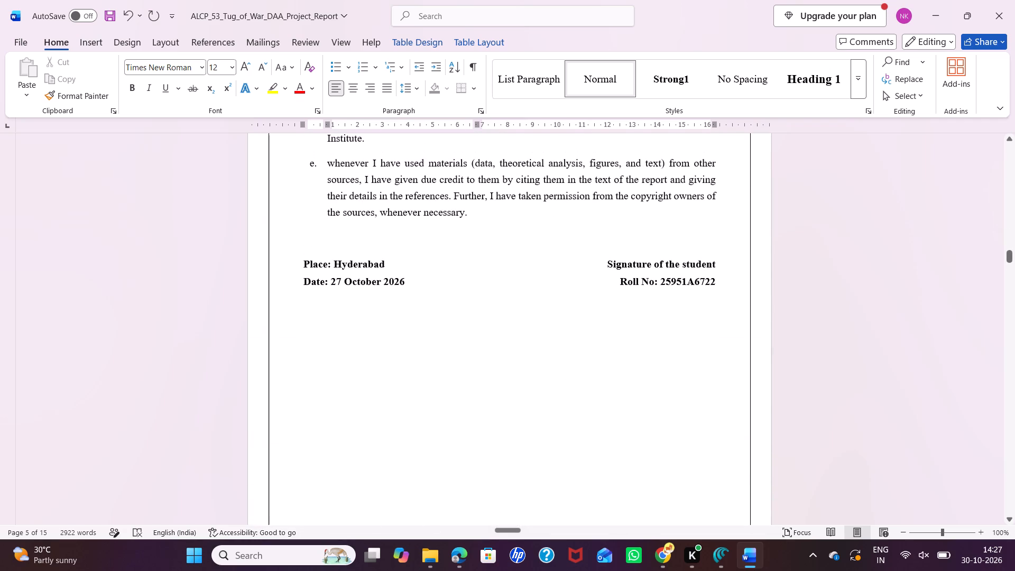
{"action": "scroll", "coordinate": [598, 429], "scroll_direction": "left", "scroll_amount": 1}
{"action": "scroll", "coordinate": [598, 429], "scroll_direction": "down", "scroll_amount": 5}
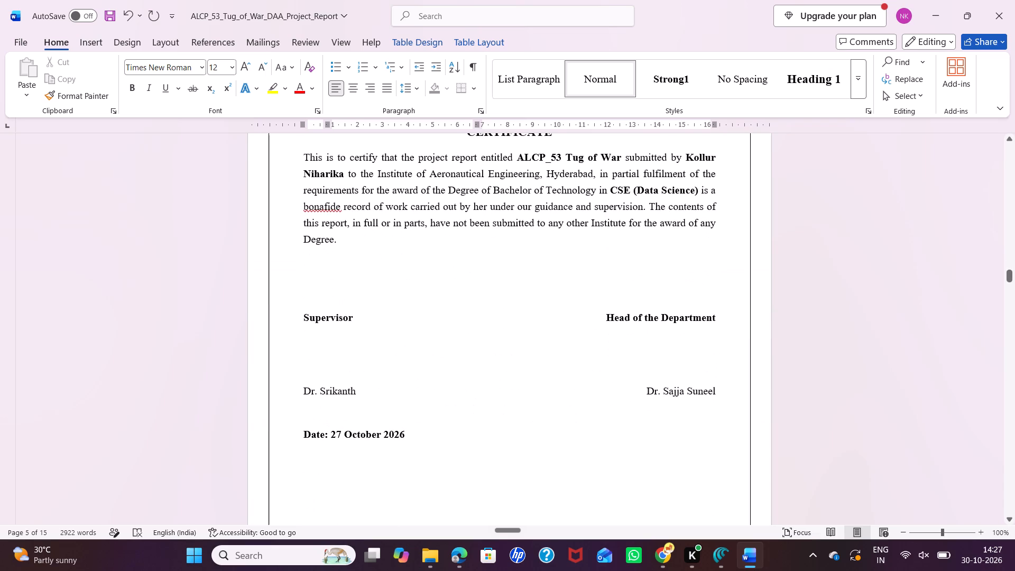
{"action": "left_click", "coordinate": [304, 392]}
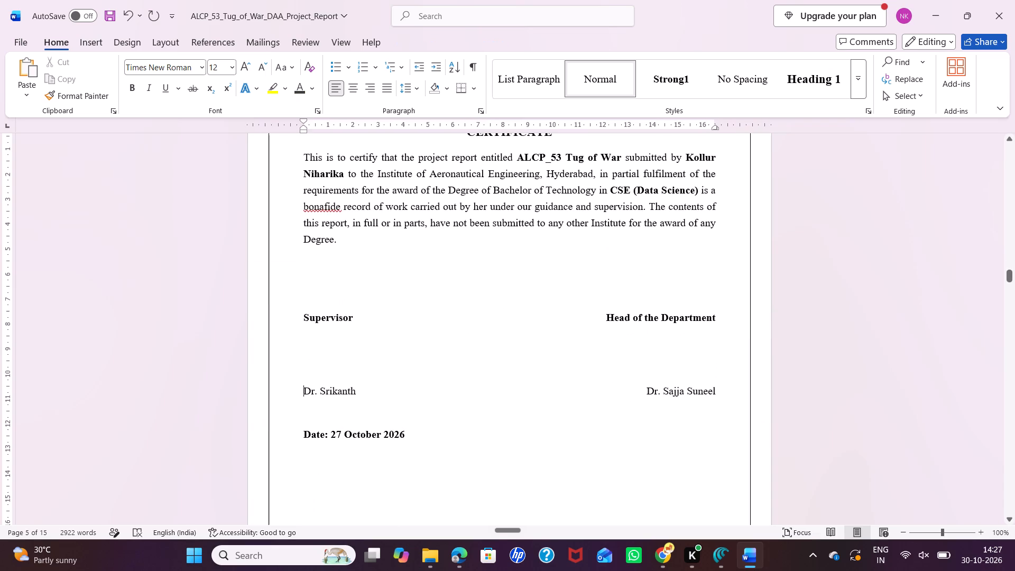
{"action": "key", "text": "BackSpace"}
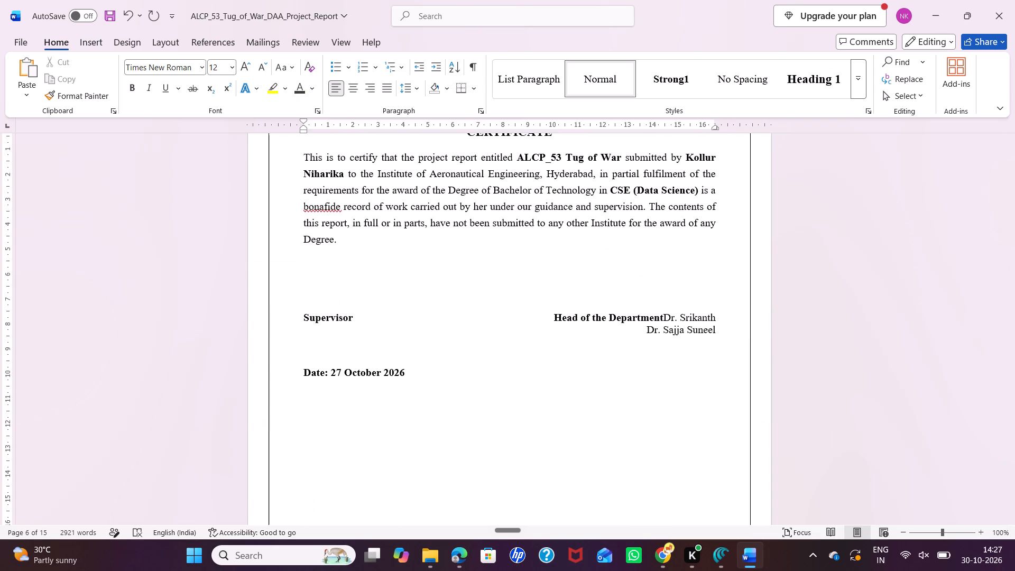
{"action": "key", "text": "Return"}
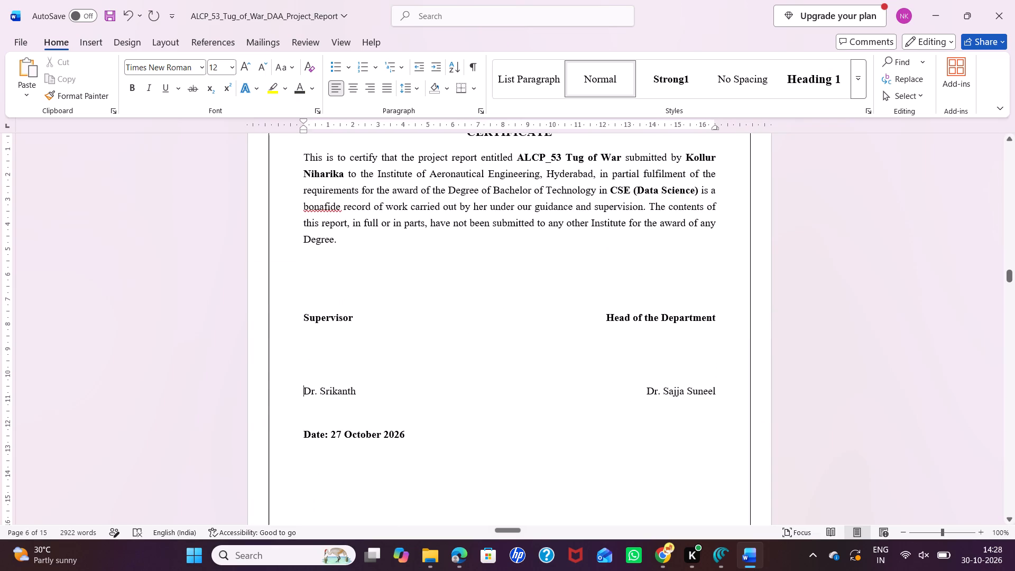
Copy the Head of the Department's name on the certificate page, then remove it from the supervisor's signature line.
{"action": "left_click_drag", "start_coordinate": [646, 394], "coordinate": [714, 391]}
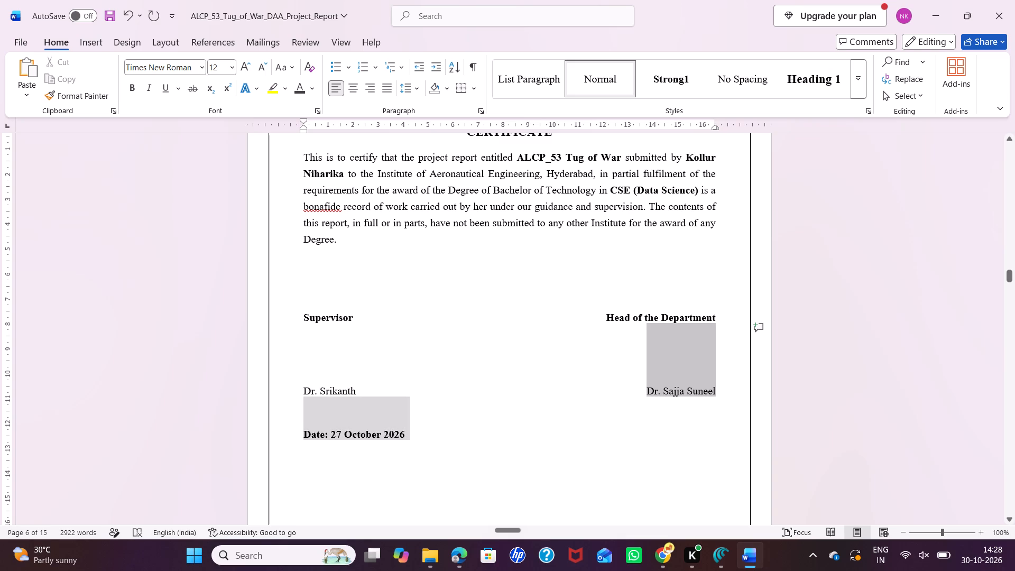
{"action": "left_click_drag", "start_coordinate": [714, 391], "coordinate": [716, 392]}
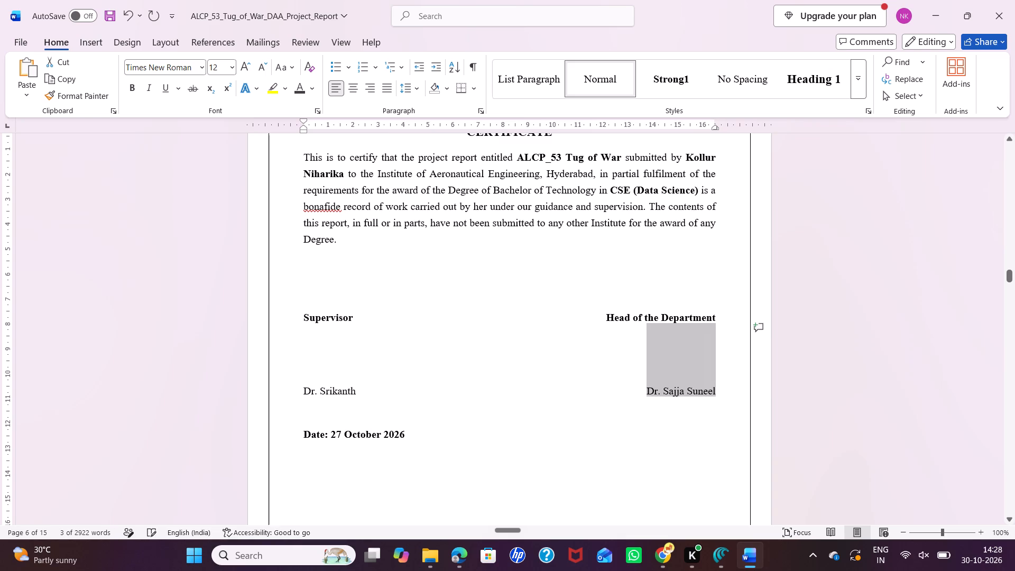
{"action": "key", "text": "ctrl+c"}
{"action": "left_click", "coordinate": [687, 409]}
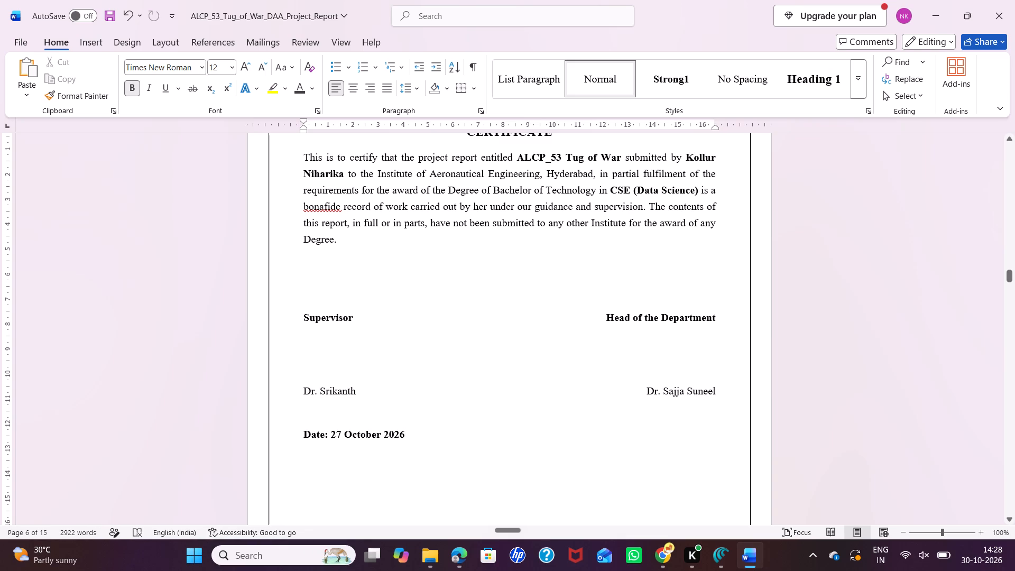
{"action": "left_click_drag", "start_coordinate": [715, 393], "coordinate": [667, 397]}
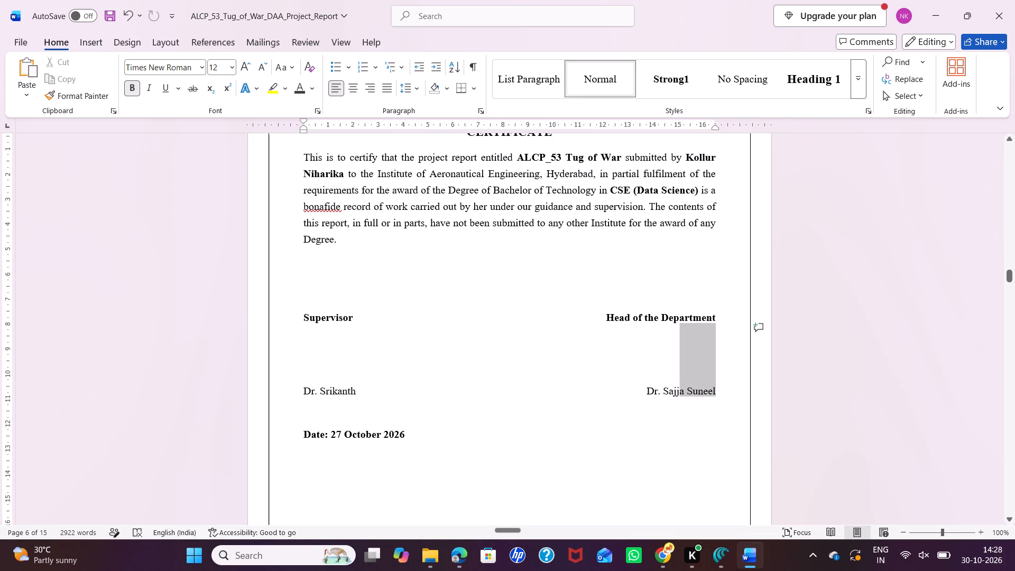
{"action": "left_click_drag", "start_coordinate": [667, 397], "coordinate": [647, 392]}
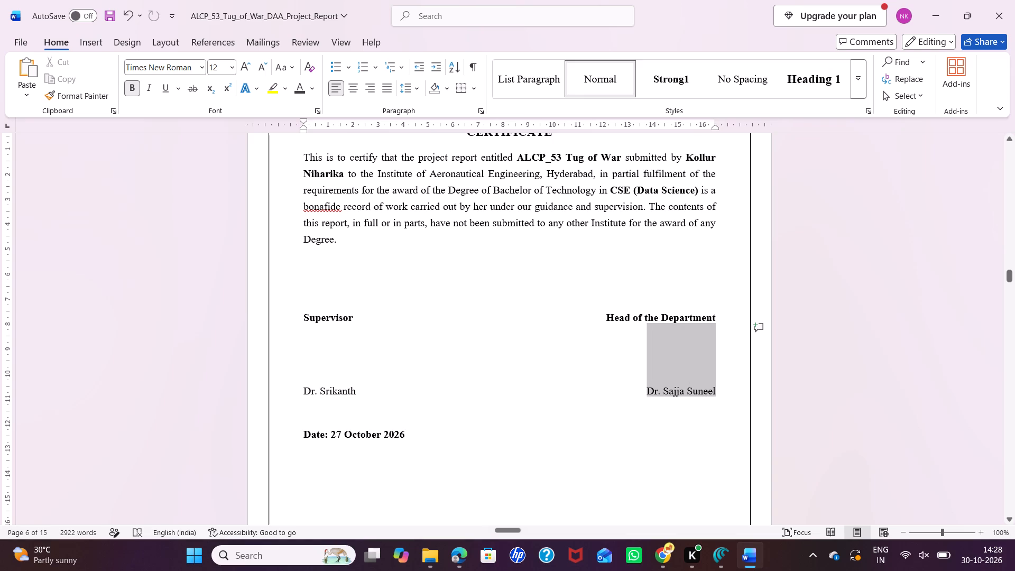
{"action": "left_click_drag", "start_coordinate": [647, 392], "coordinate": [646, 392]}
{"action": "key", "text": "BackSpace"}
{"action": "key", "text": "BackSpace"}
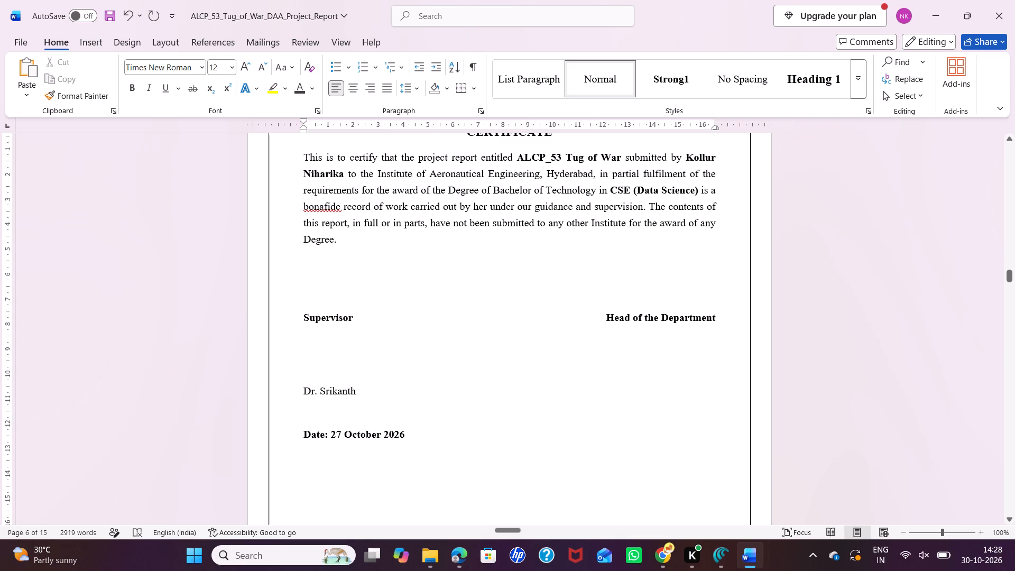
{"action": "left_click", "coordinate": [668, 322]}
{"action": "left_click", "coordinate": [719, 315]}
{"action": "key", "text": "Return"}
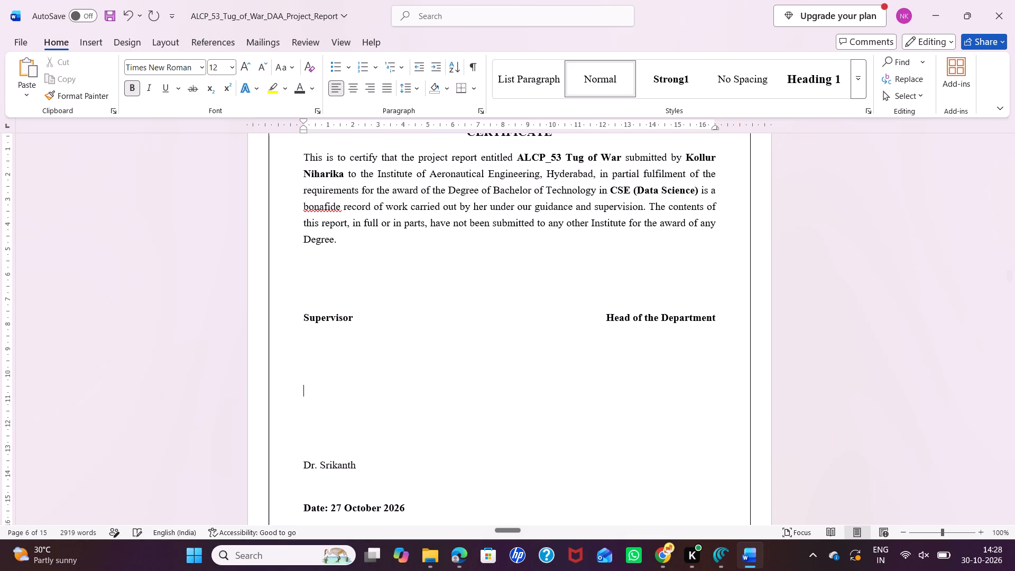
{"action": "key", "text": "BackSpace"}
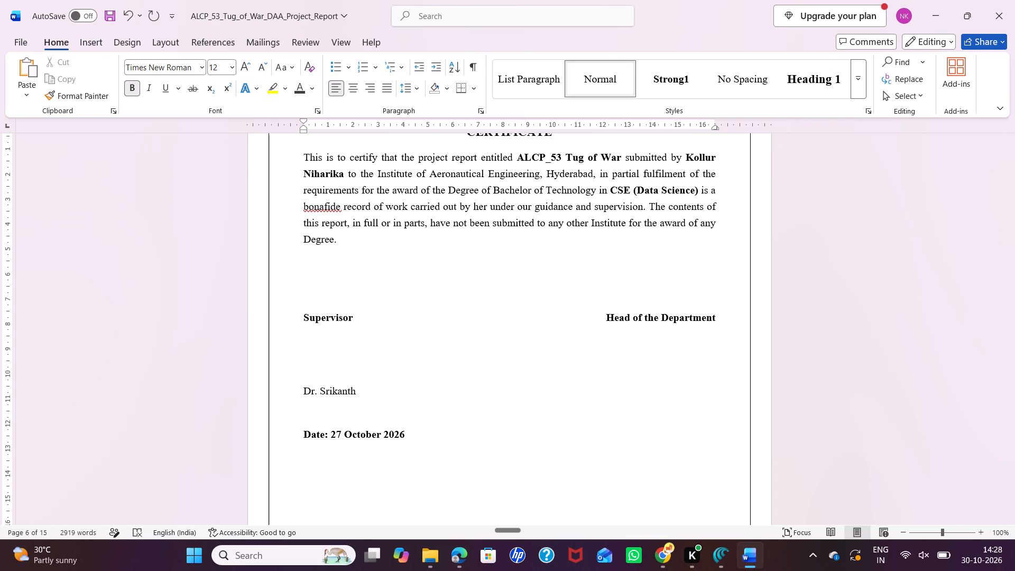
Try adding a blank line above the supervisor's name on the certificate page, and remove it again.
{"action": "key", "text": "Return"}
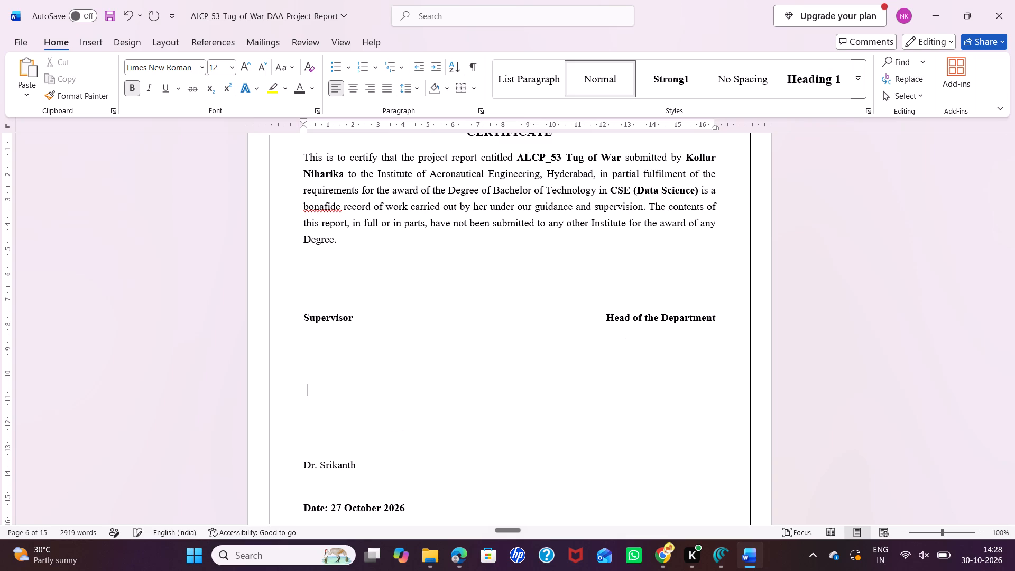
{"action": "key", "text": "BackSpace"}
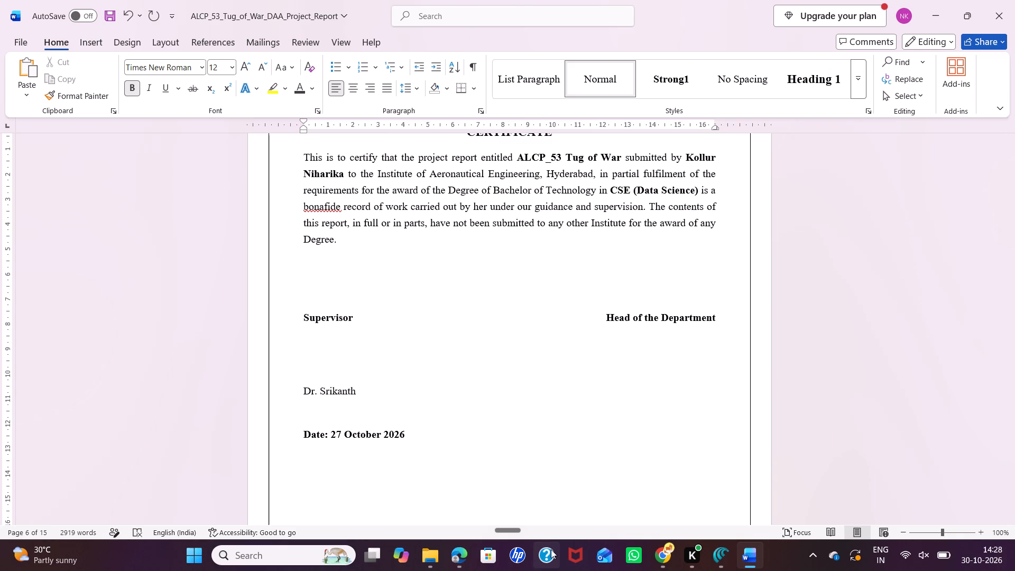
Open the Word document DBMS_Project_Report_Climate_Change_Data_Analysis from the Downloads folder in File Explorer.
{"action": "left_click", "coordinate": [433, 555]}
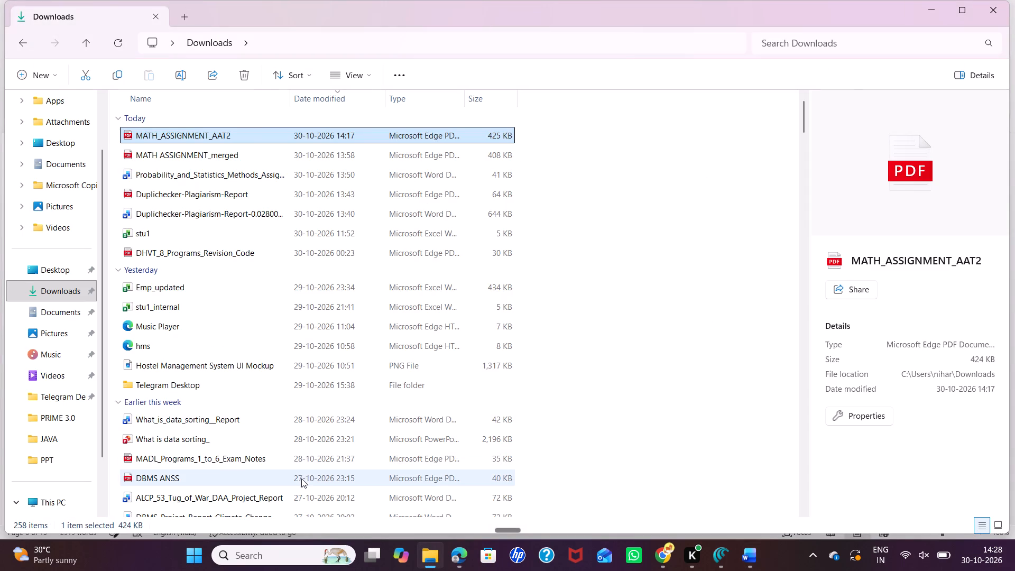
{"action": "scroll", "coordinate": [301, 478], "scroll_direction": "down", "scroll_amount": 1}
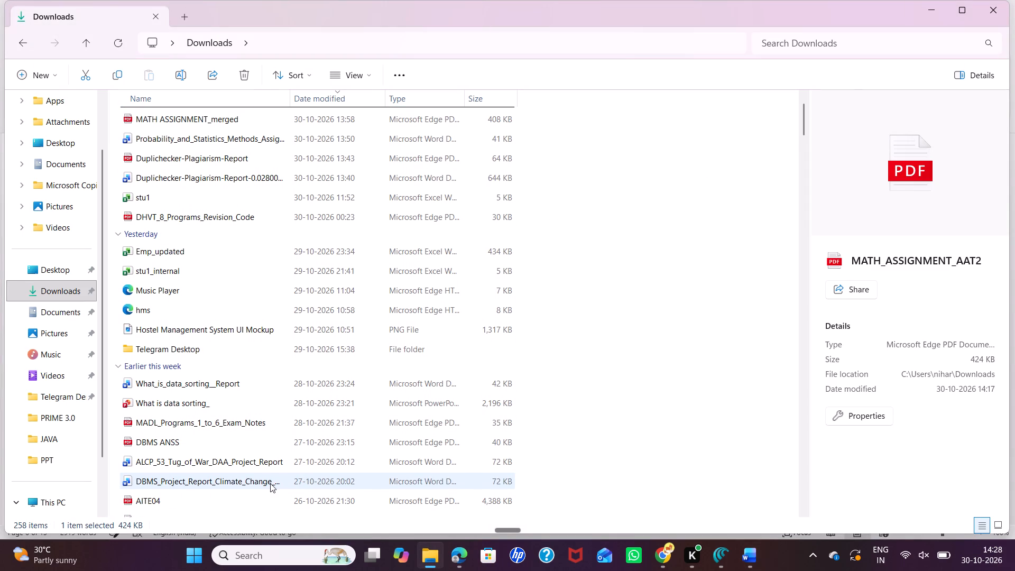
{"action": "double_click", "coordinate": [270, 483]}
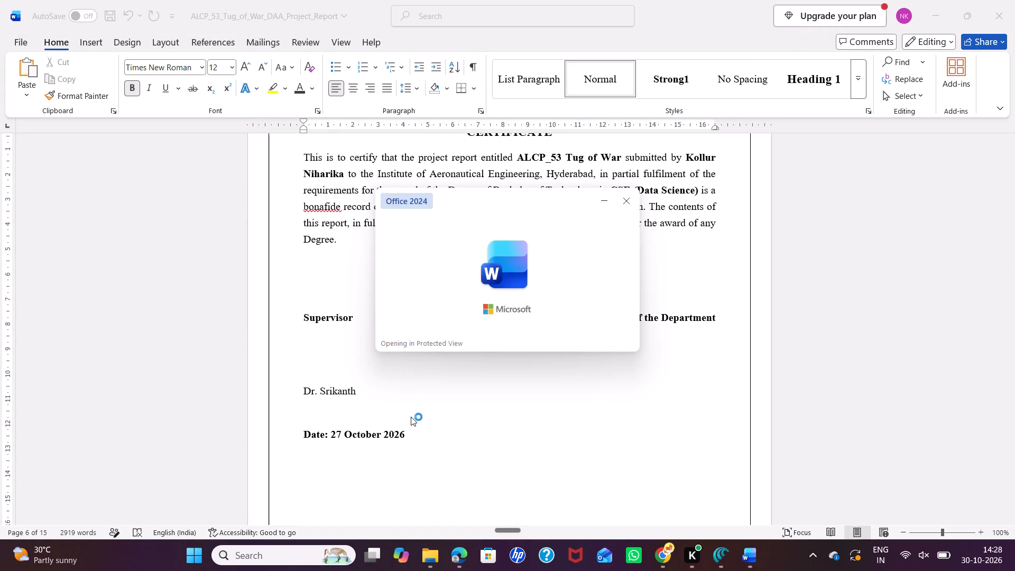
Look through the Climate Change Data Analysis report from the self-assessment form to the certificate page's signature area.
{"action": "scroll", "coordinate": [481, 356], "scroll_direction": "down", "scroll_amount": 1}
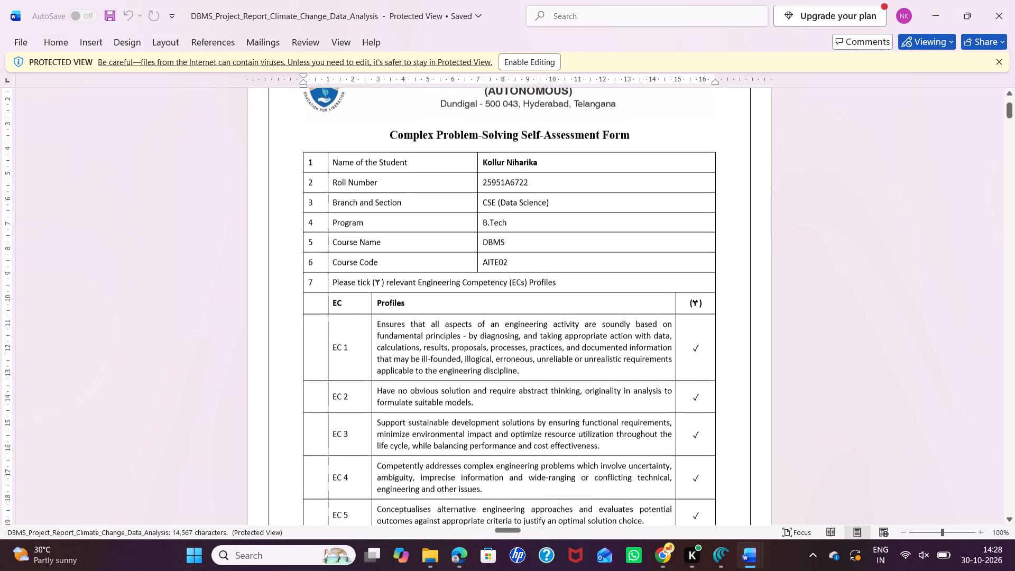
{"action": "scroll", "coordinate": [481, 356], "scroll_direction": "down", "scroll_amount": 4}
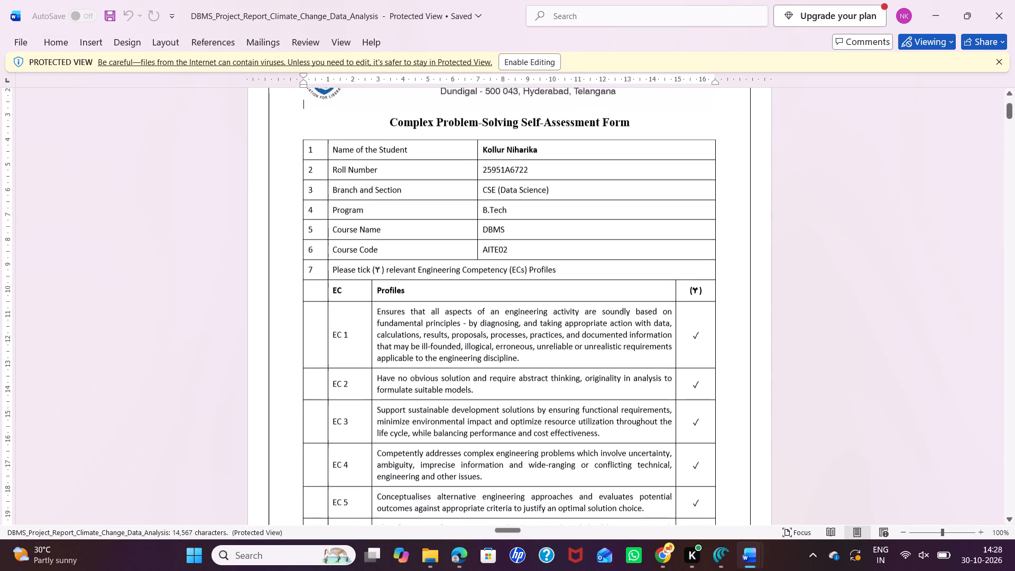
{"action": "scroll", "coordinate": [481, 356], "scroll_direction": "down", "scroll_amount": 3}
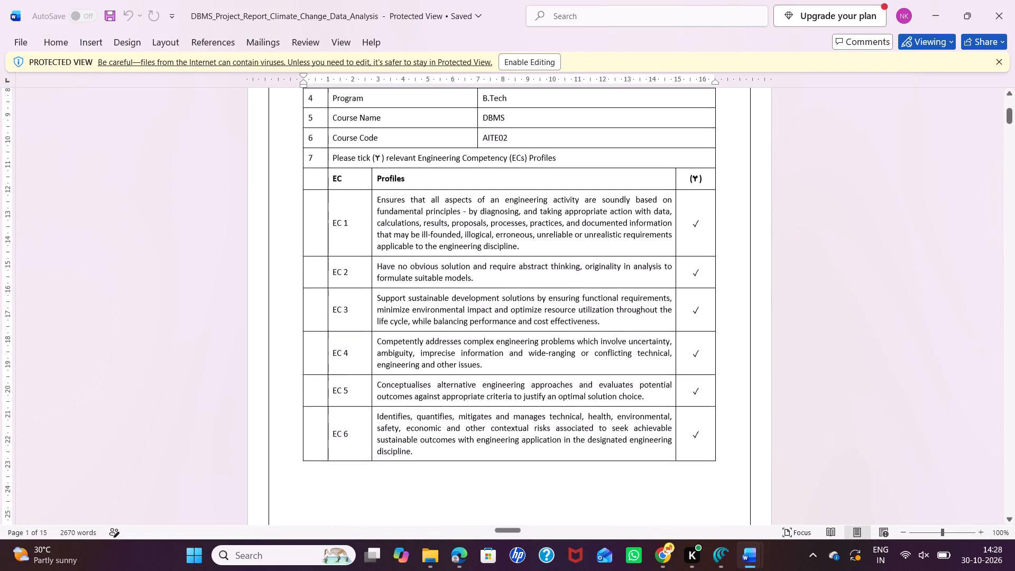
{"action": "scroll", "coordinate": [481, 356], "scroll_direction": "down", "scroll_amount": 6}
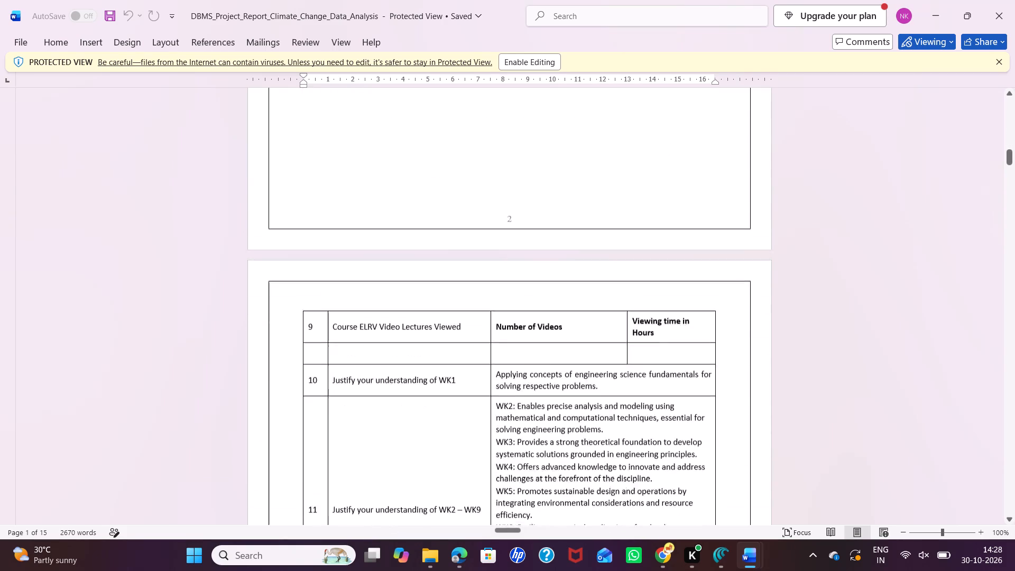
{"action": "scroll", "coordinate": [481, 356], "scroll_direction": "down", "scroll_amount": 5}
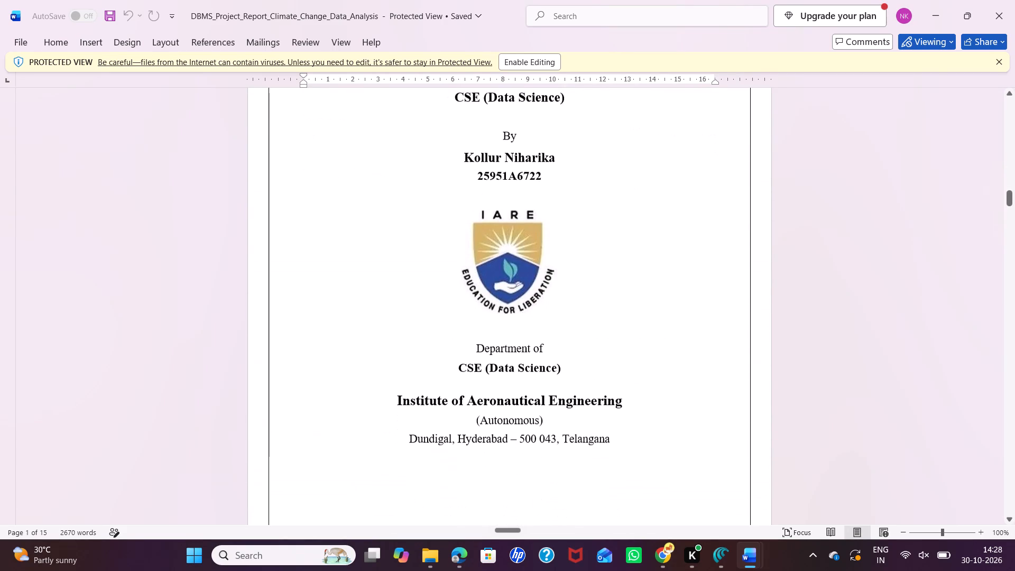
{"action": "scroll", "coordinate": [481, 356], "scroll_direction": "up", "scroll_amount": 5}
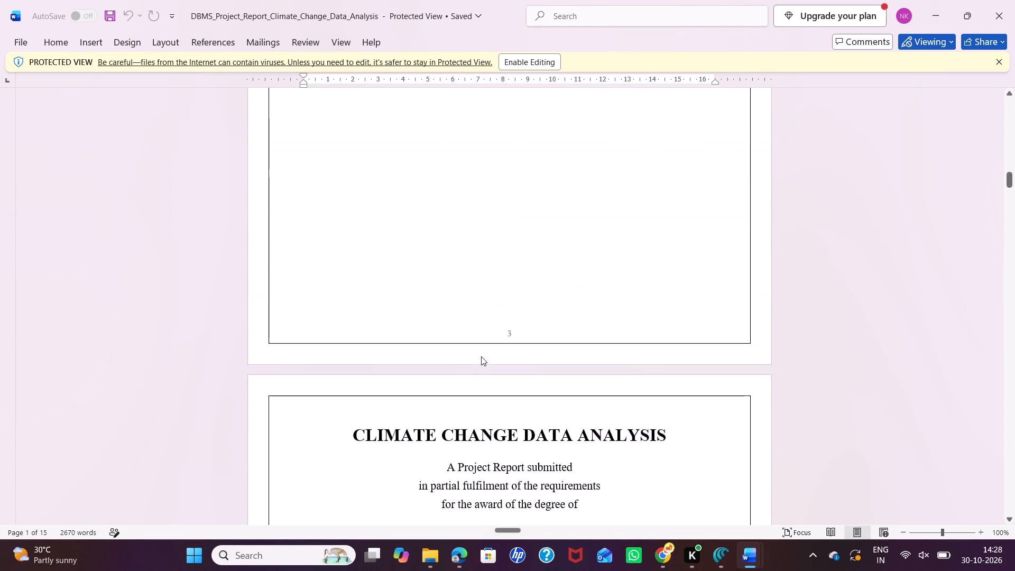
{"action": "scroll", "coordinate": [481, 356], "scroll_direction": "down", "scroll_amount": 3}
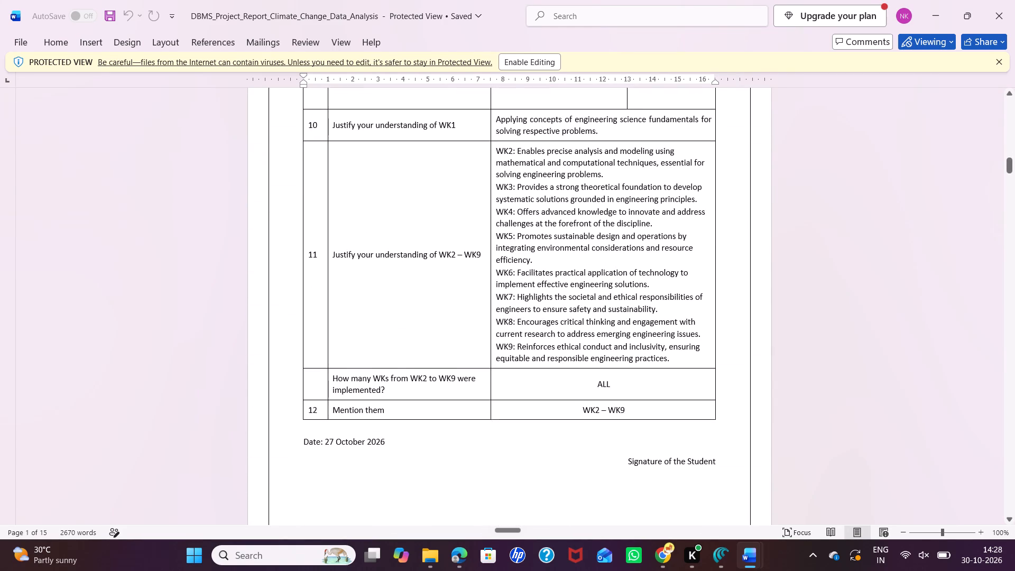
{"action": "scroll", "coordinate": [481, 356], "scroll_direction": "down", "scroll_amount": 7}
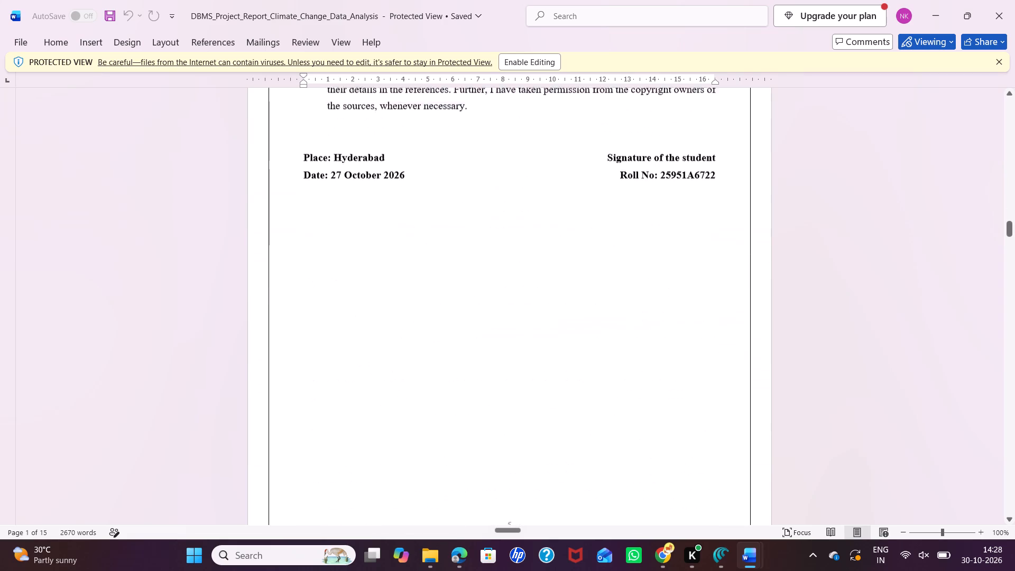
{"action": "scroll", "coordinate": [481, 356], "scroll_direction": "down", "scroll_amount": 3}
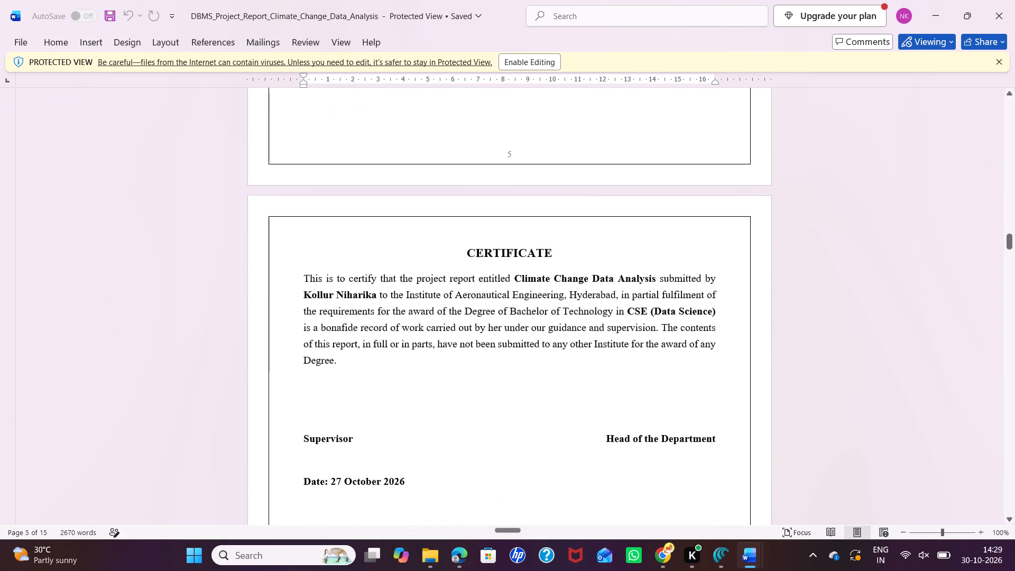
{"action": "scroll", "coordinate": [481, 356], "scroll_direction": "down", "scroll_amount": 3}
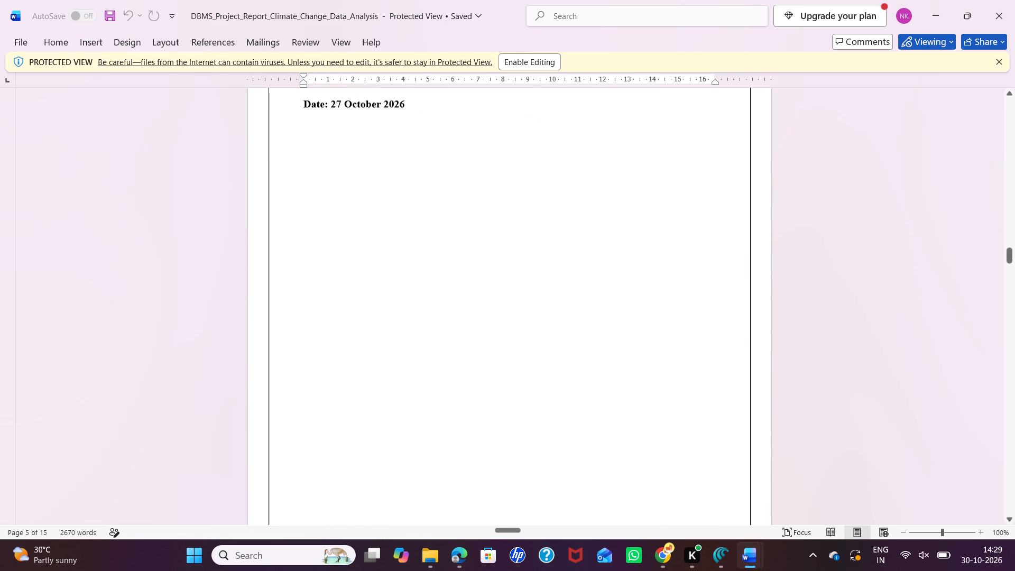
{"action": "scroll", "coordinate": [481, 356], "scroll_direction": "up", "scroll_amount": 1}
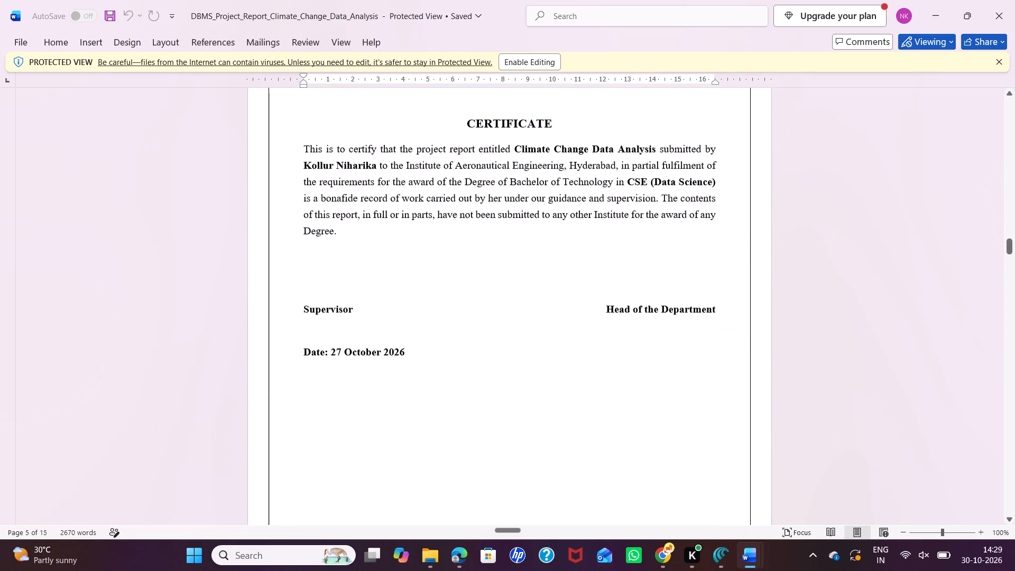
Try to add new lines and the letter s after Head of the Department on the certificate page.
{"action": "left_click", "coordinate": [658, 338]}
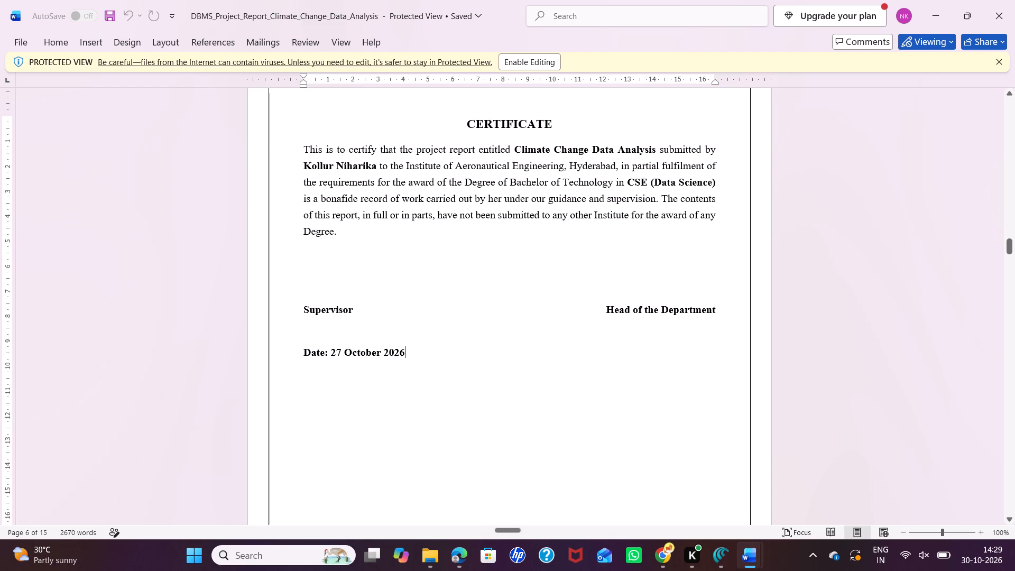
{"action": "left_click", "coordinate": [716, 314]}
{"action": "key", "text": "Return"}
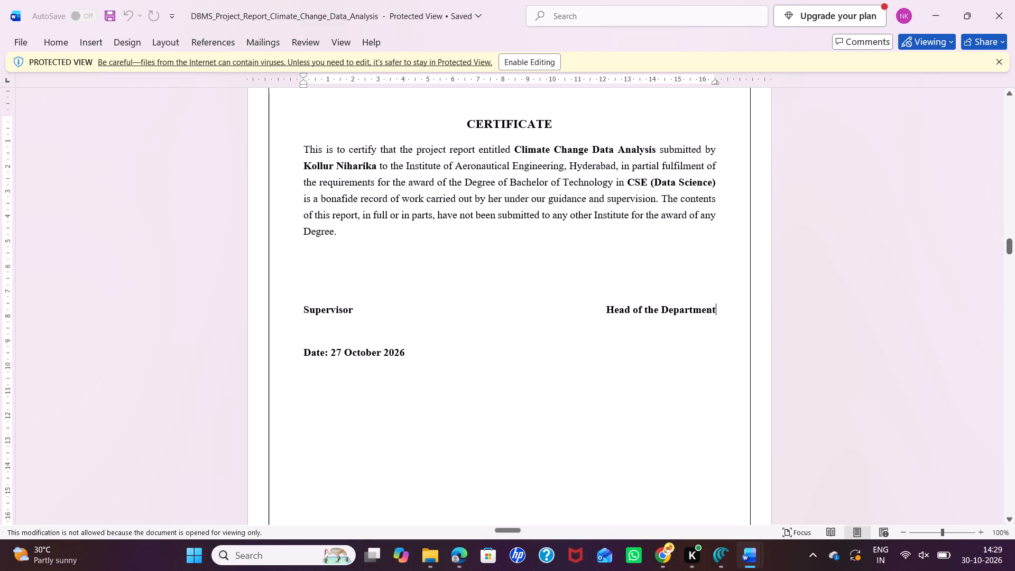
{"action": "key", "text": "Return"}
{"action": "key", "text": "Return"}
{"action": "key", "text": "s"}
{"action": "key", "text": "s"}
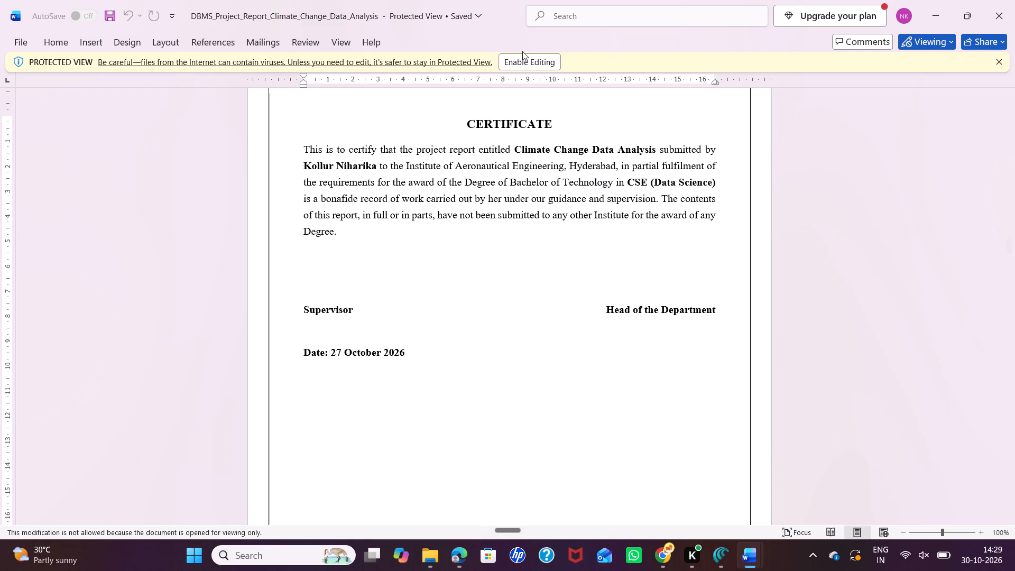
Enable editing for the Climate Change Data Analysis report.
{"action": "left_click", "coordinate": [525, 61]}
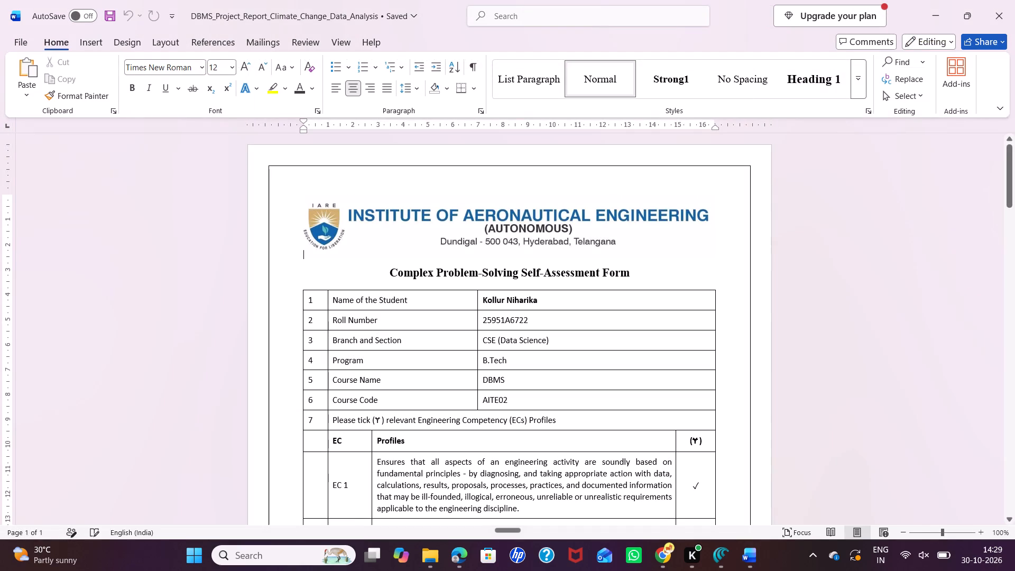
Insert a new line below the Supervisor and Head of the Department signature line on the certificate page.
{"action": "scroll", "coordinate": [604, 318], "scroll_direction": "down", "scroll_amount": 14}
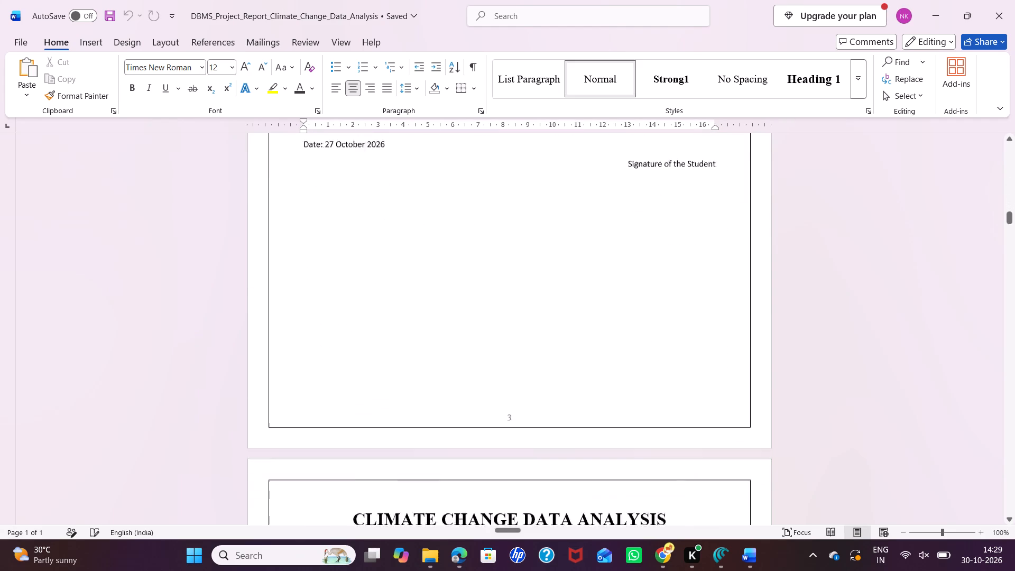
{"action": "scroll", "coordinate": [604, 318], "scroll_direction": "down", "scroll_amount": 6}
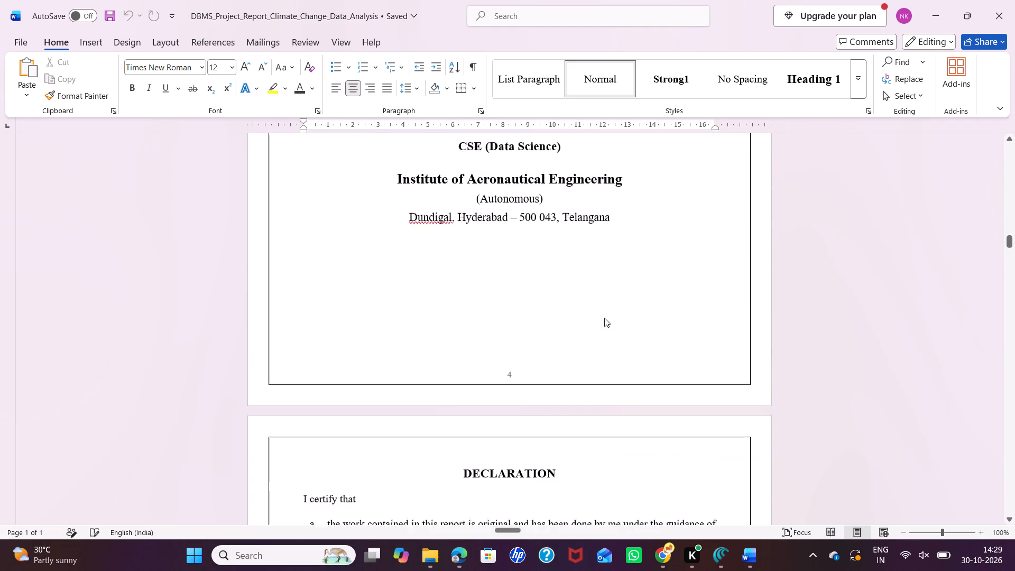
{"action": "scroll", "coordinate": [604, 318], "scroll_direction": "down", "scroll_amount": 2}
{"action": "scroll", "coordinate": [604, 318], "scroll_direction": "up", "scroll_amount": 1}
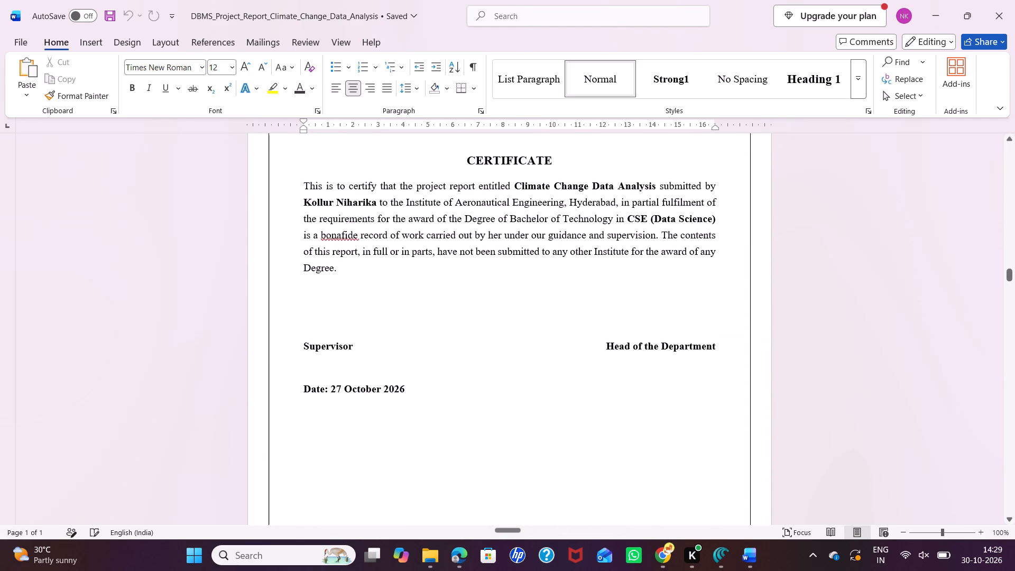
{"action": "left_click", "coordinate": [716, 346]}
{"action": "key", "text": "Return"}
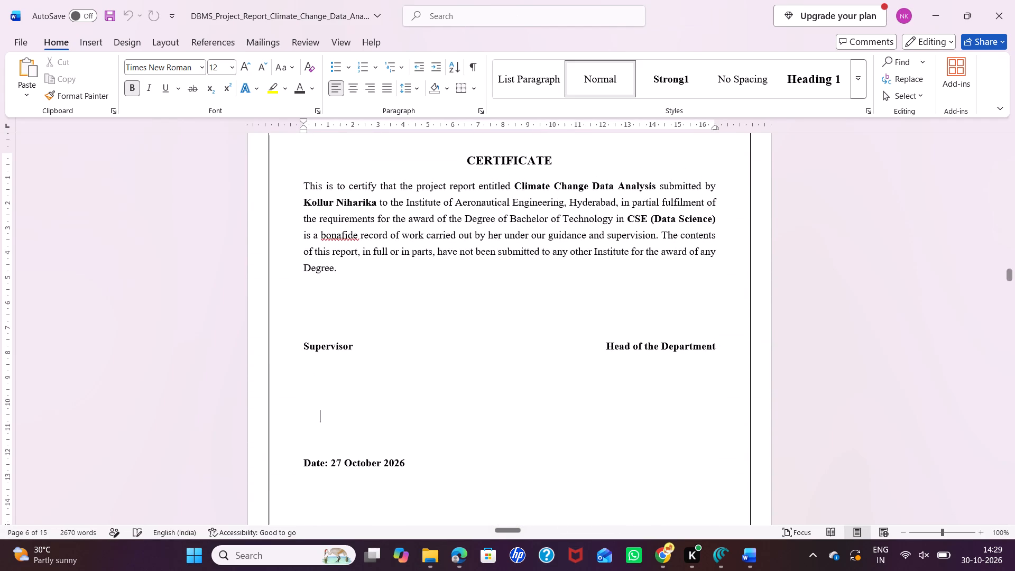
Remove the extra blank space between the Supervisor signature line and the date on the Climate Change Data Analysis certificate page.
{"action": "key", "text": "BackSpace"}
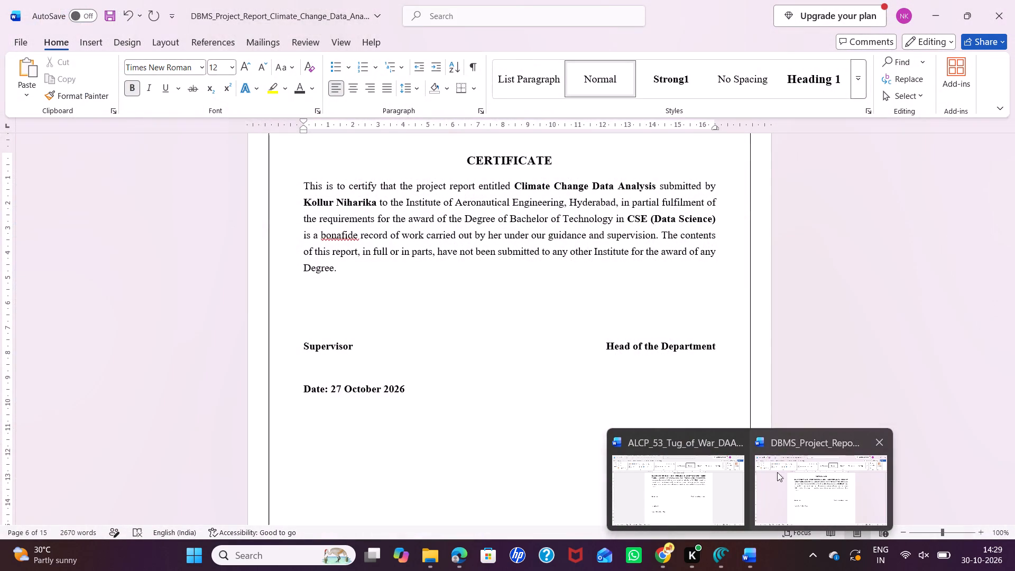
In the Tug of War DAA report, undo the recent signature-block edits, back through the deletion of the name under Head of the Department.
{"action": "left_click", "coordinate": [687, 501]}
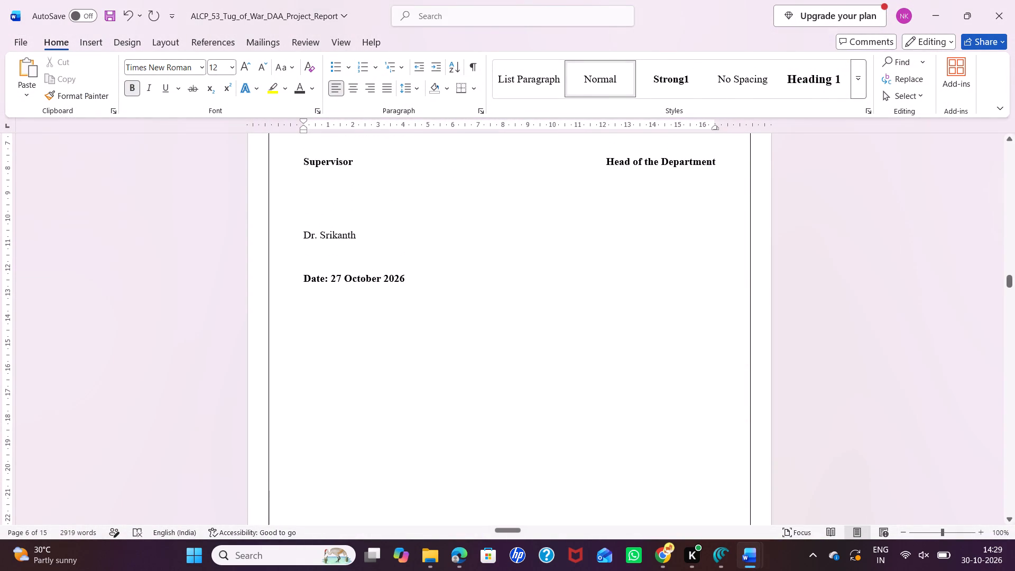
{"action": "key", "text": "ctrl+z"}
{"action": "key", "text": "ctrl+z"}
{"action": "key", "text": "ctrl+z"}
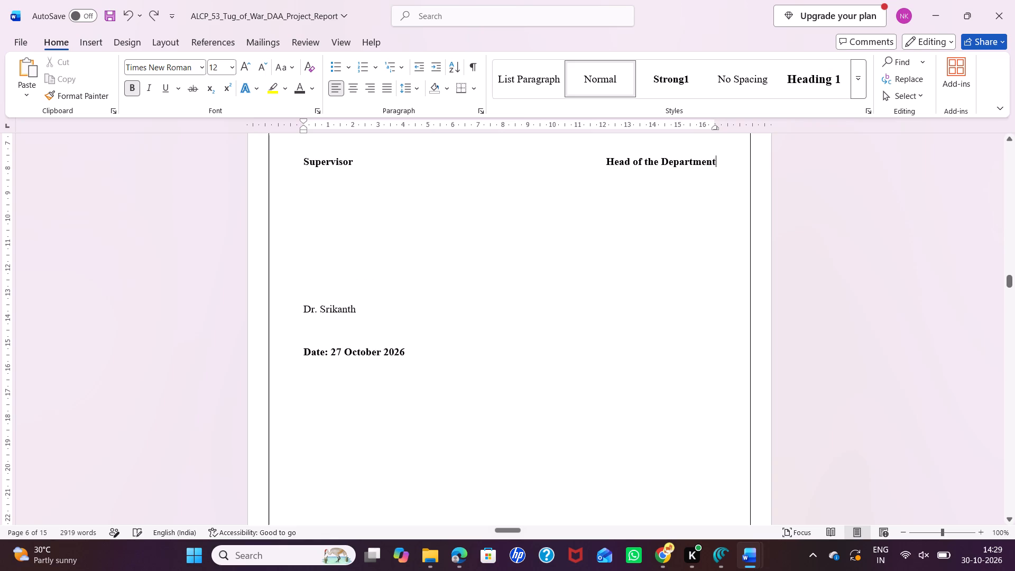
{"action": "key", "text": "ctrl+z"}
{"action": "key", "text": "ctrl+z"}
{"action": "key", "text": "ctrl+z"}
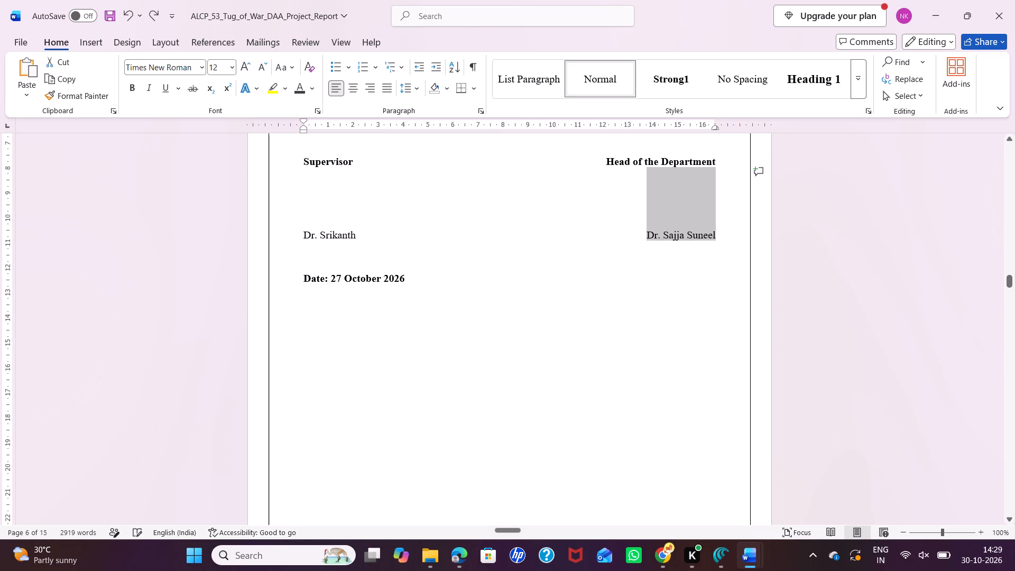
{"action": "left_click", "coordinate": [595, 457]}
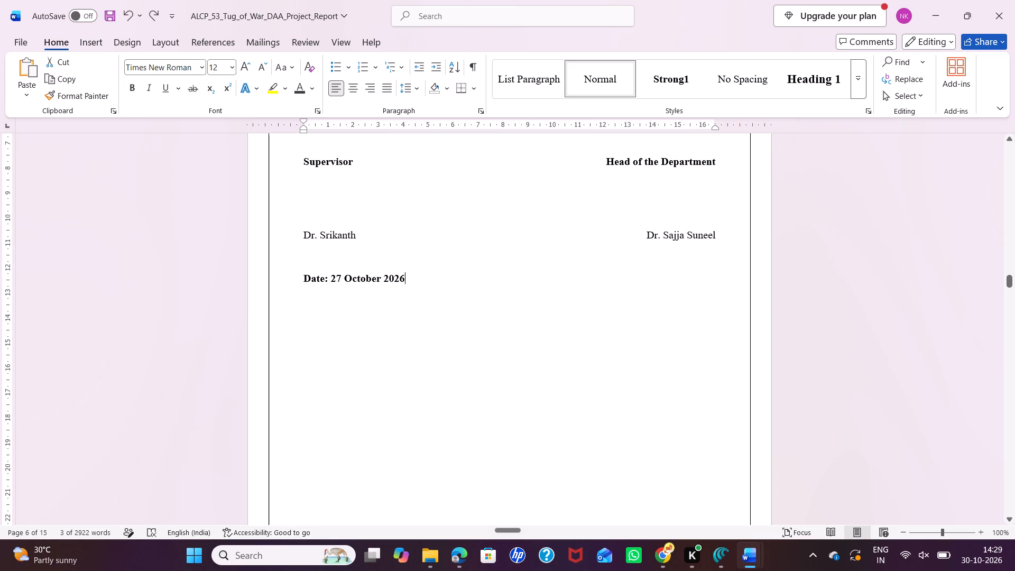
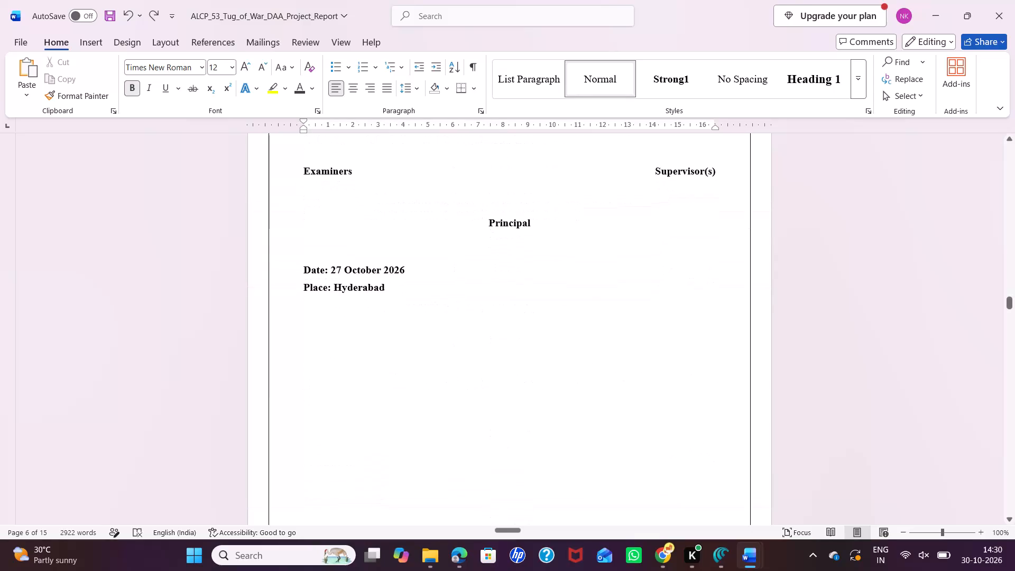
Look through the Tug of War report from the approval sheet to the last page.
{"action": "scroll", "coordinate": [595, 457], "scroll_direction": "down", "scroll_amount": 1}
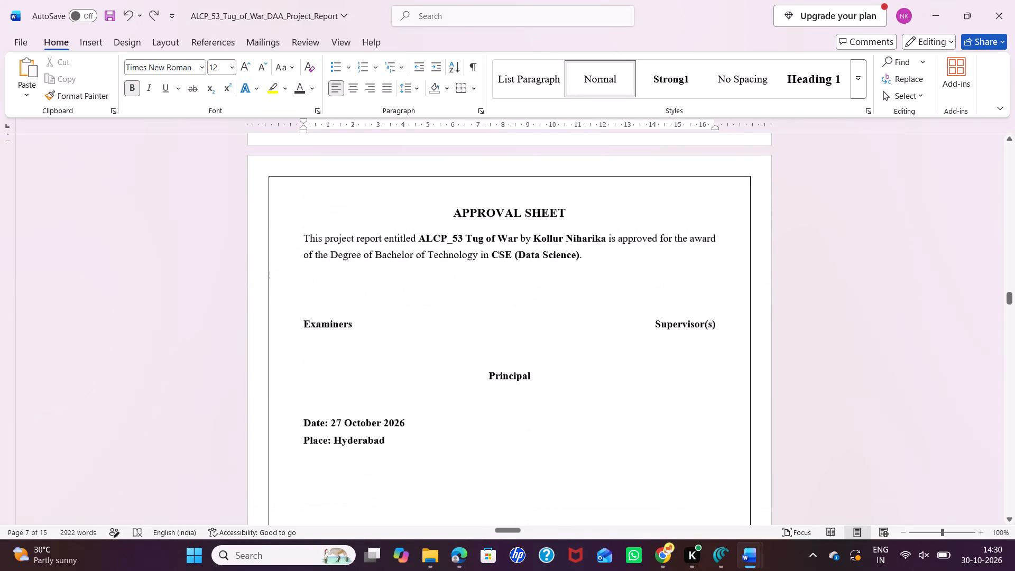
{"action": "scroll", "coordinate": [595, 457], "scroll_direction": "down", "scroll_amount": 3}
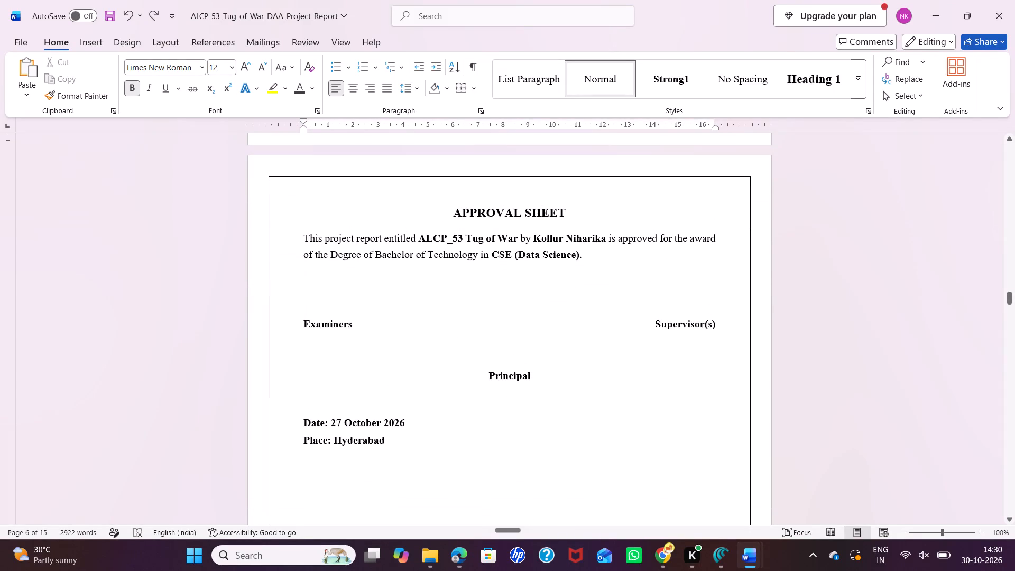
{"action": "scroll", "coordinate": [595, 457], "scroll_direction": "down", "scroll_amount": 3}
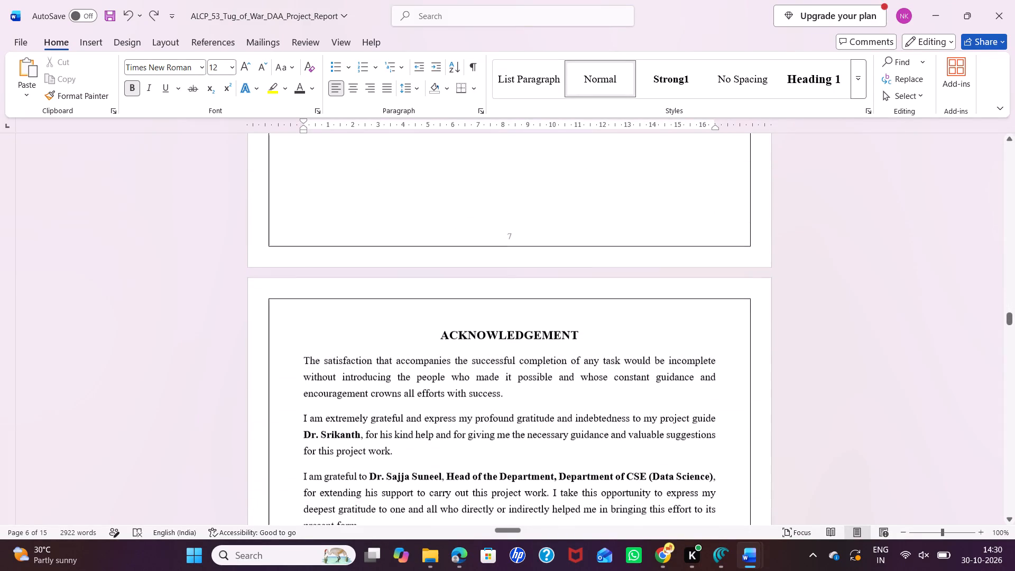
{"action": "scroll", "coordinate": [595, 457], "scroll_direction": "down", "scroll_amount": 18}
{"action": "scroll", "coordinate": [595, 457], "scroll_direction": "down", "scroll_amount": 3}
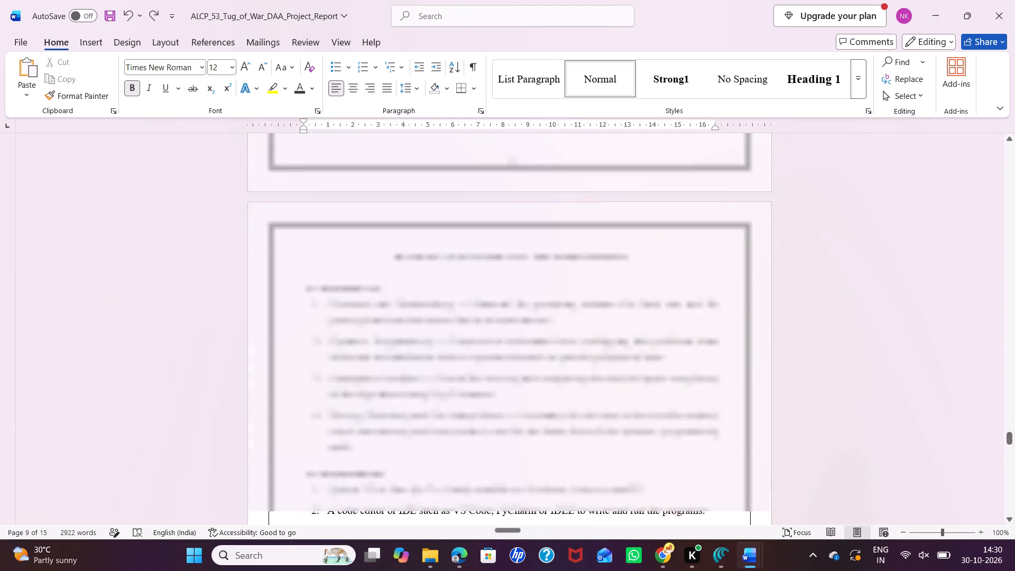
{"action": "scroll", "coordinate": [595, 457], "scroll_direction": "down", "scroll_amount": 4}
{"action": "scroll", "coordinate": [595, 457], "scroll_direction": "down", "scroll_amount": 20}
{"action": "scroll", "coordinate": [595, 457], "scroll_direction": "down", "scroll_amount": 18}
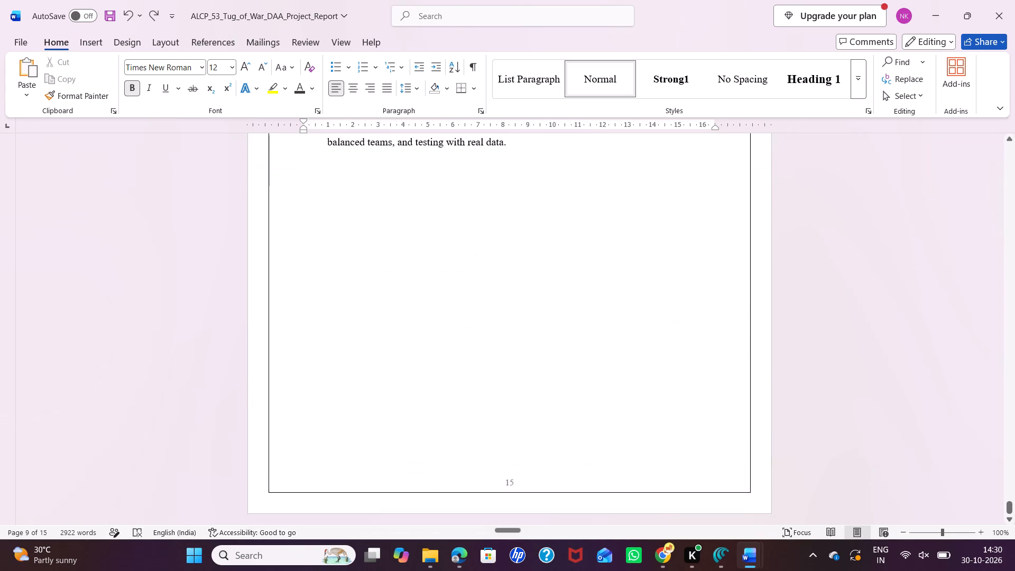
Look through the Tug of War report from the EC profiles table to the comparison of approaches in Chapter 4.
{"action": "scroll", "coordinate": [595, 457], "scroll_direction": "up", "scroll_amount": 13}
{"action": "scroll", "coordinate": [595, 457], "scroll_direction": "up", "scroll_amount": 14}
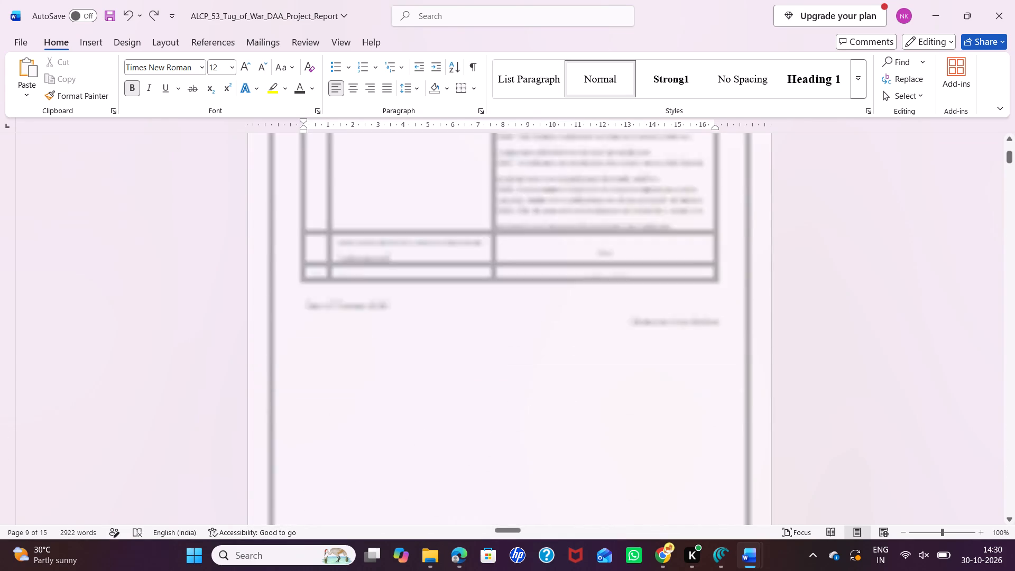
{"action": "scroll", "coordinate": [595, 457], "scroll_direction": "up", "scroll_amount": 1}
{"action": "scroll", "coordinate": [595, 457], "scroll_direction": "down", "scroll_amount": 7}
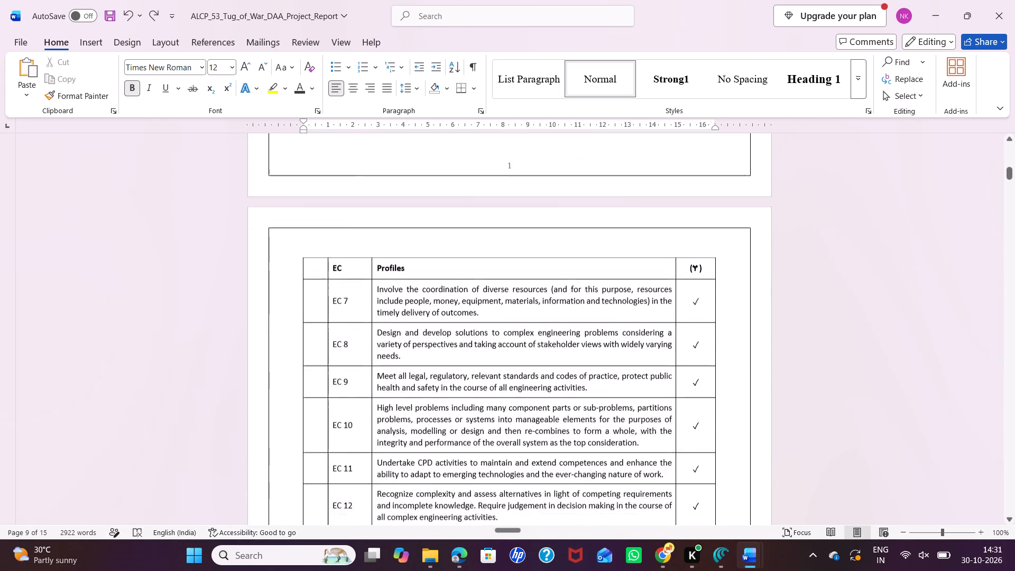
{"action": "scroll", "coordinate": [595, 457], "scroll_direction": "down", "scroll_amount": 7}
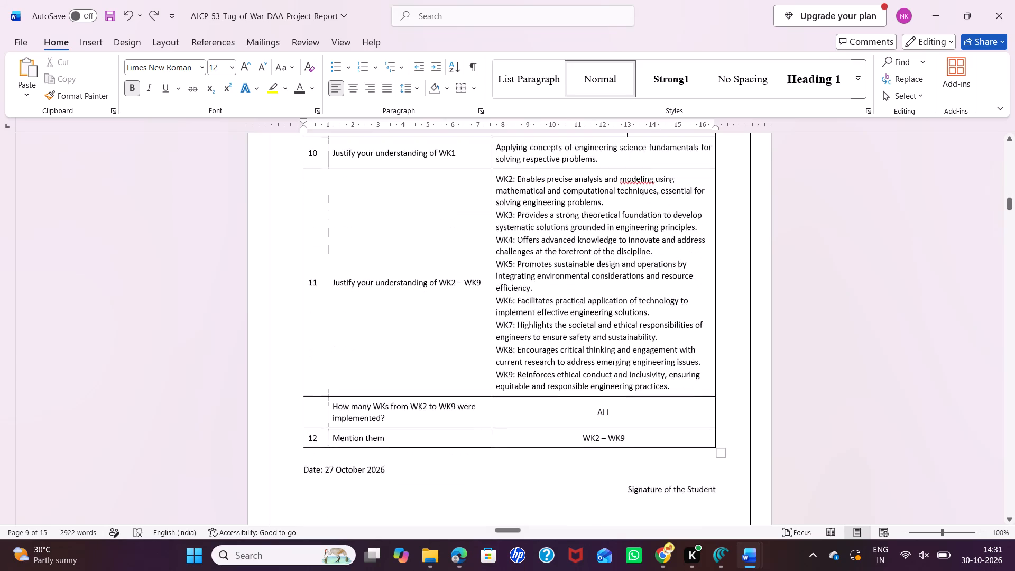
{"action": "scroll", "coordinate": [595, 457], "scroll_direction": "down", "scroll_amount": 10}
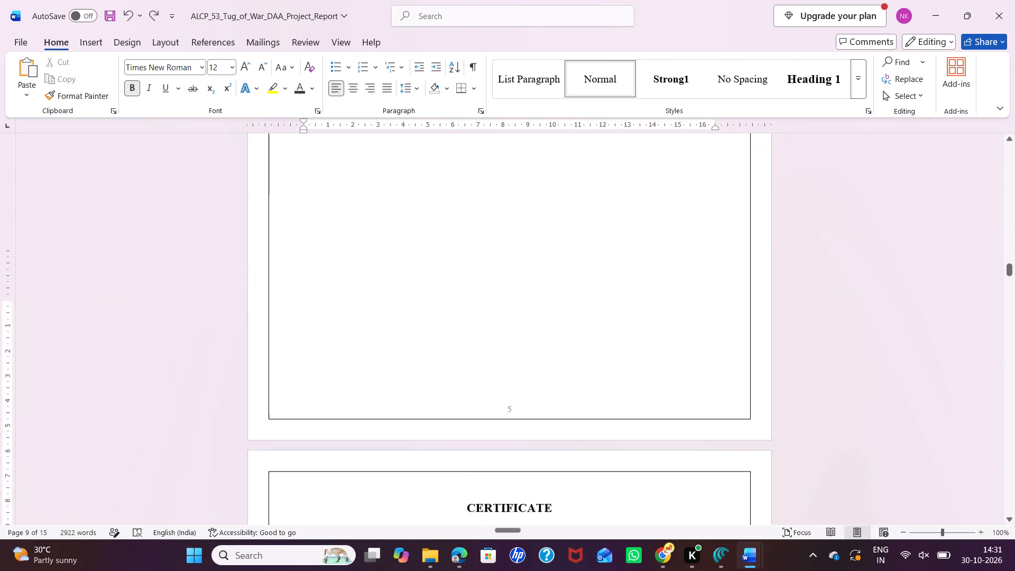
{"action": "scroll", "coordinate": [595, 457], "scroll_direction": "down", "scroll_amount": 11}
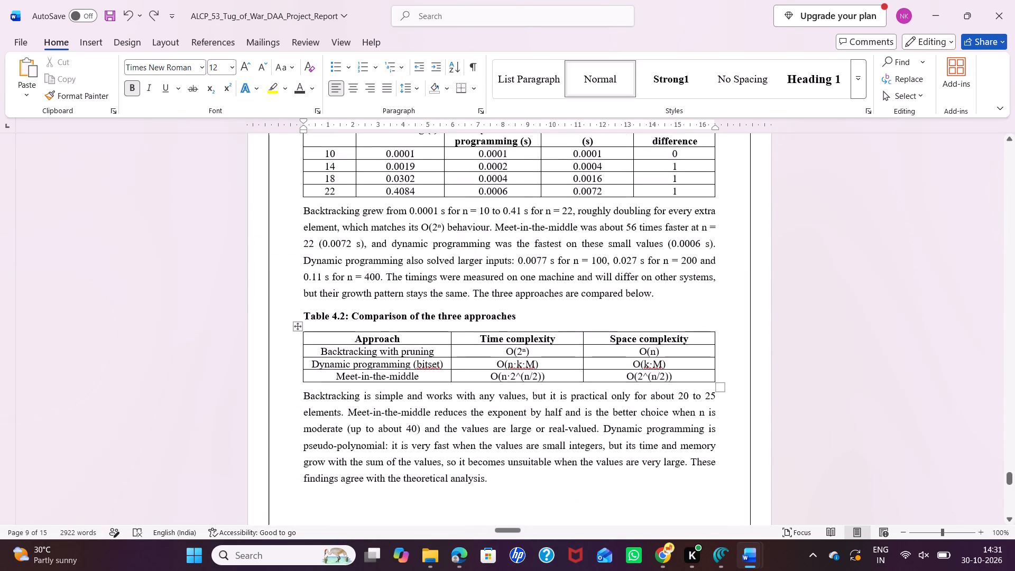
Review the requirements section and the methodology steps before Chapter 4 of the Tug of War report.
{"action": "scroll", "coordinate": [595, 457], "scroll_direction": "up", "scroll_amount": 8}
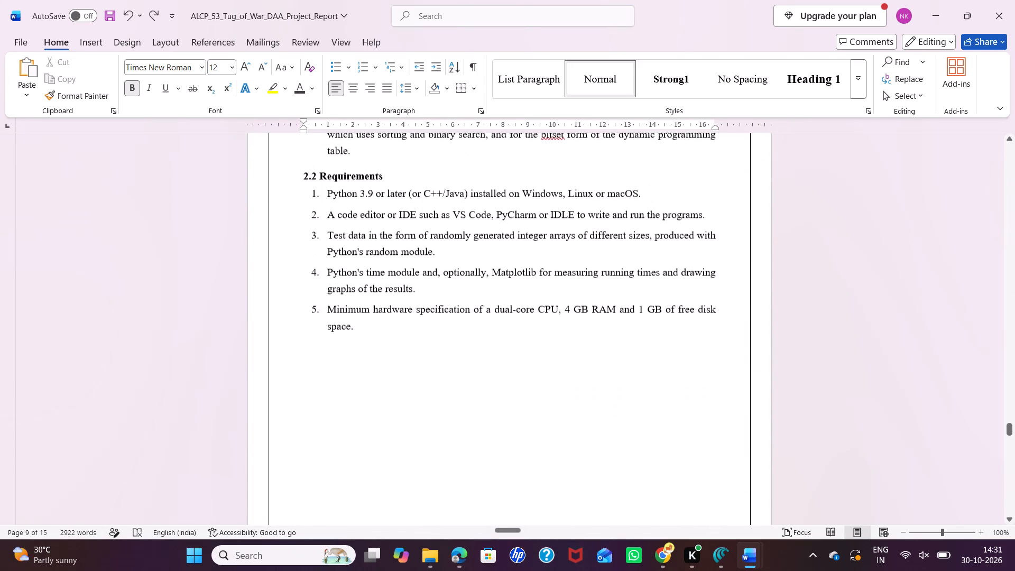
{"action": "scroll", "coordinate": [595, 457], "scroll_direction": "up", "scroll_amount": 1}
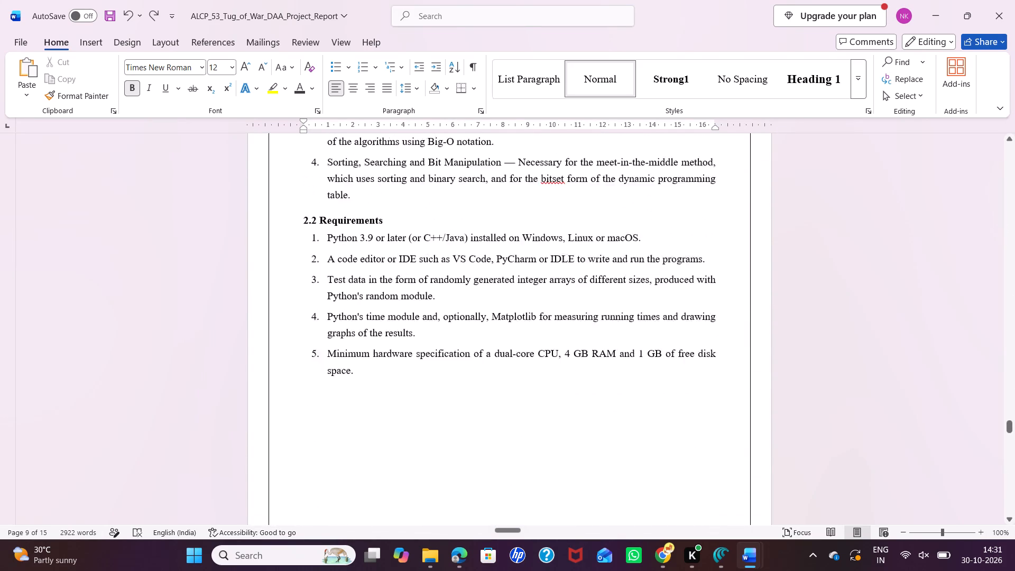
{"action": "scroll", "coordinate": [595, 457], "scroll_direction": "up", "scroll_amount": 1}
{"action": "scroll", "coordinate": [595, 457], "scroll_direction": "down", "scroll_amount": 7}
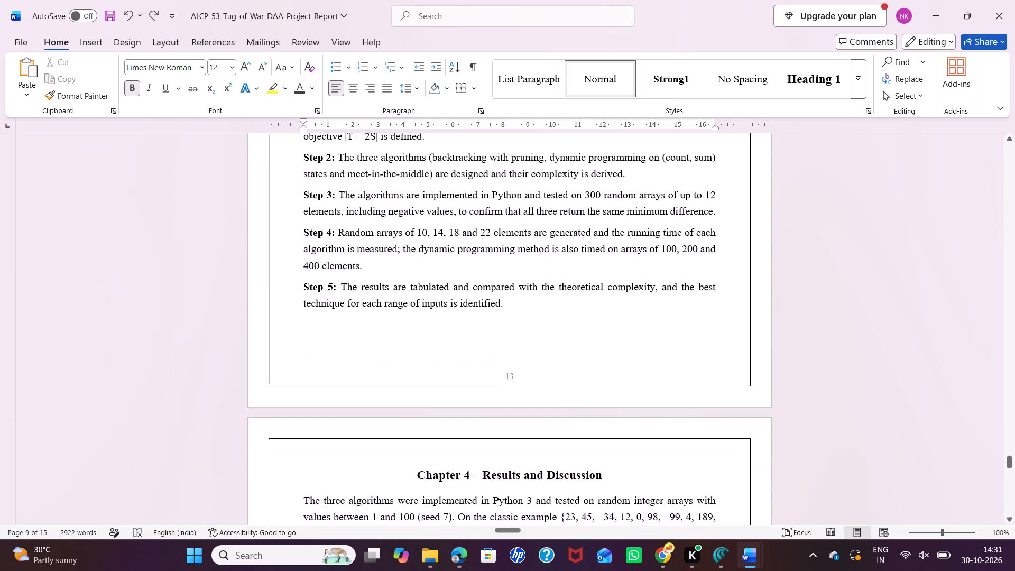
{"action": "scroll", "coordinate": [595, 457], "scroll_direction": "up", "scroll_amount": 11}
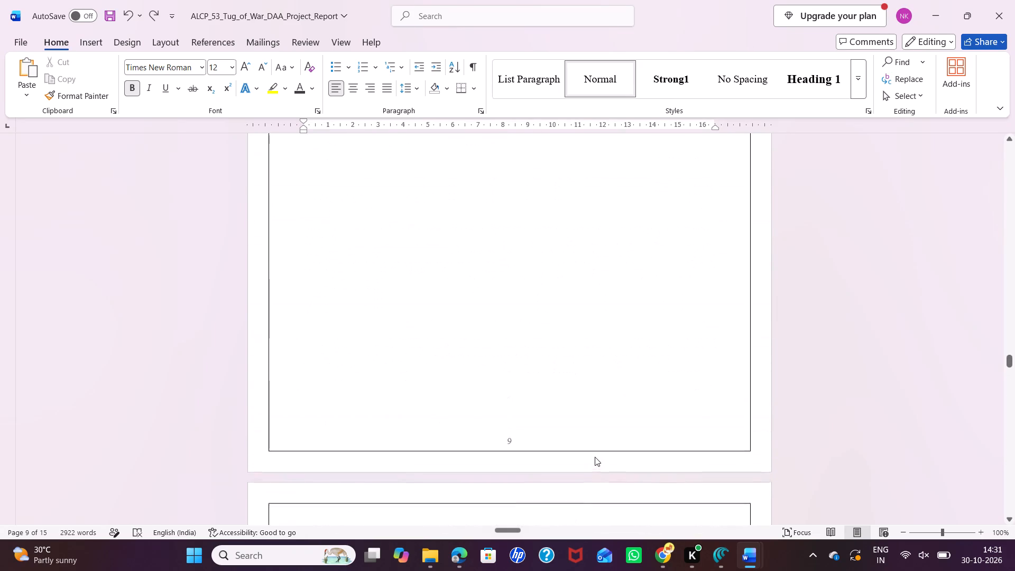
Examine the placement of the names below the Supervisor and Head of the Department titles on the certificate page.
{"action": "scroll", "coordinate": [595, 457], "scroll_direction": "up", "scroll_amount": 6}
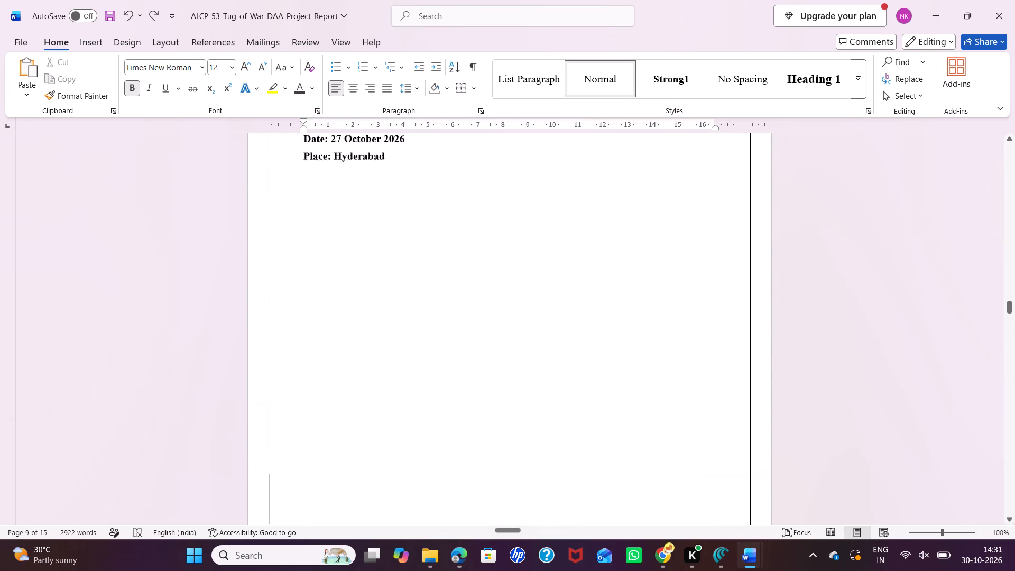
{"action": "scroll", "coordinate": [595, 457], "scroll_direction": "up", "scroll_amount": 5}
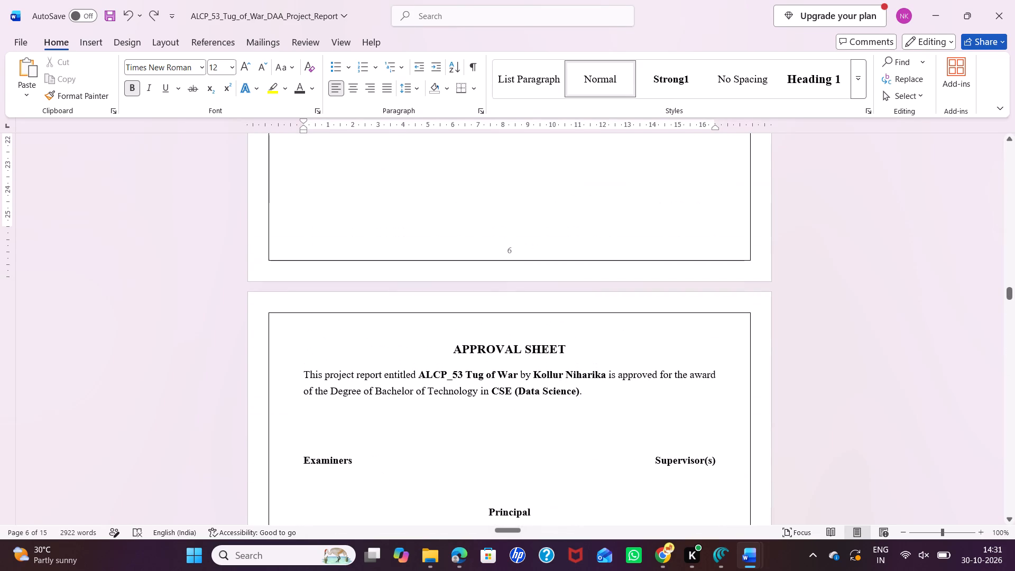
{"action": "scroll", "coordinate": [595, 457], "scroll_direction": "up", "scroll_amount": 1}
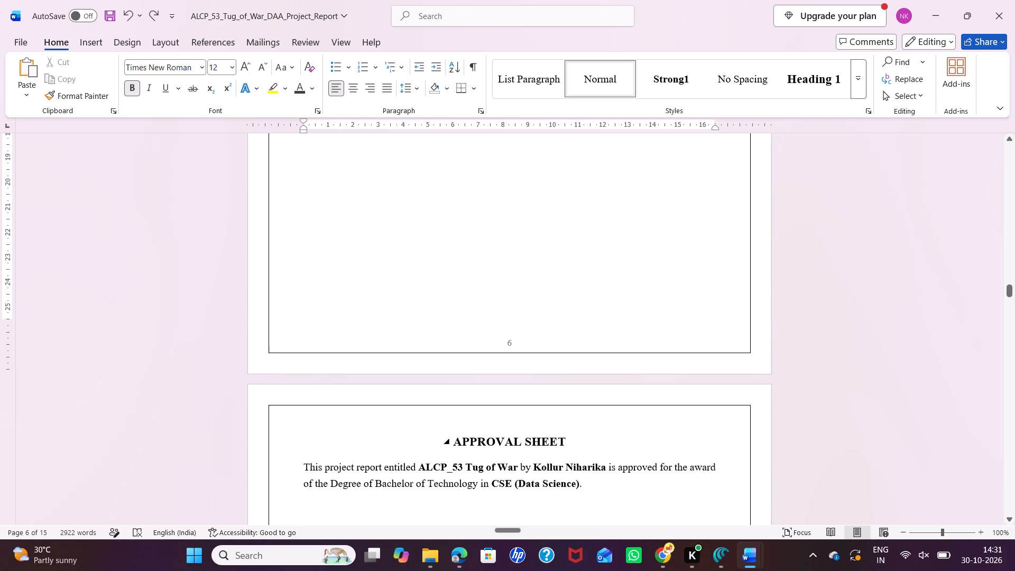
{"action": "scroll", "coordinate": [595, 457], "scroll_direction": "up", "scroll_amount": 1}
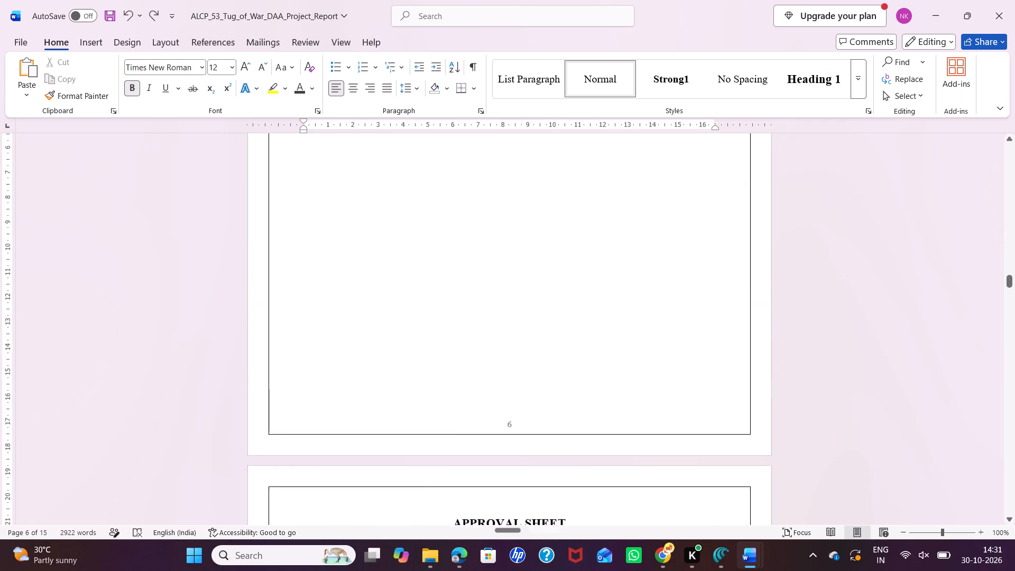
{"action": "scroll", "coordinate": [595, 457], "scroll_direction": "up", "scroll_amount": 2}
{"action": "left_click", "coordinate": [699, 412]}
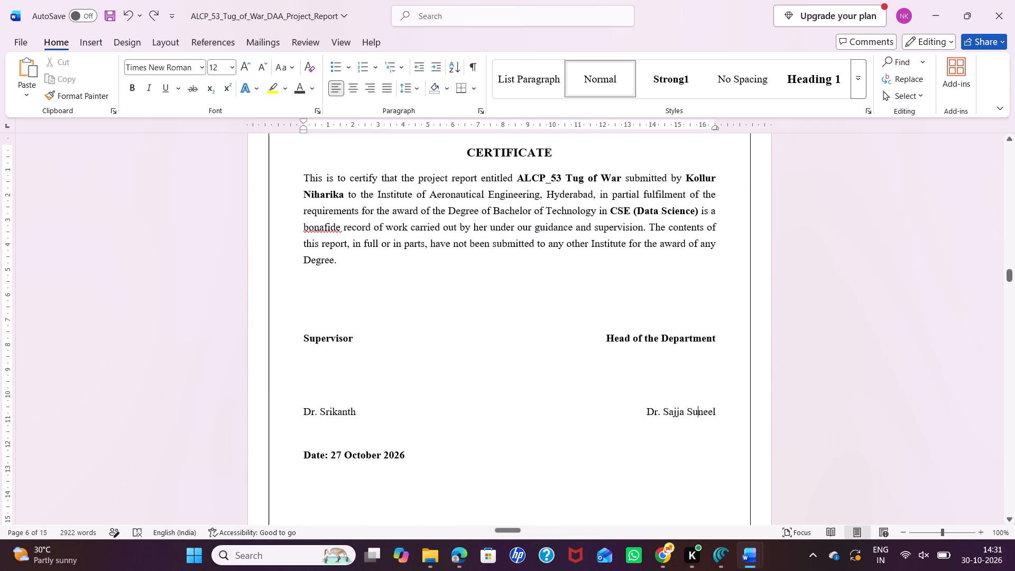
{"action": "left_click", "coordinate": [683, 338]}
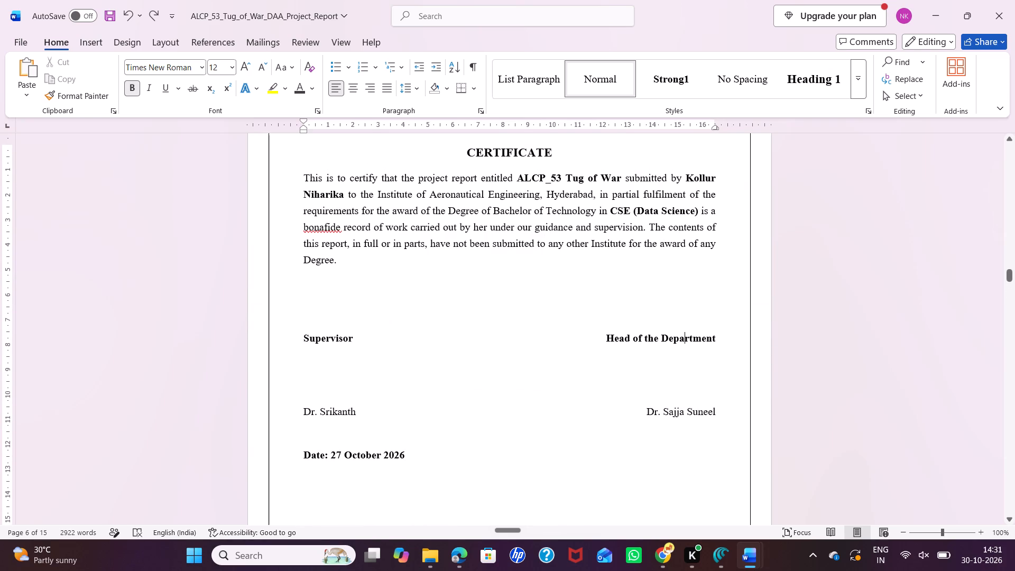
{"action": "left_click", "coordinate": [641, 413]}
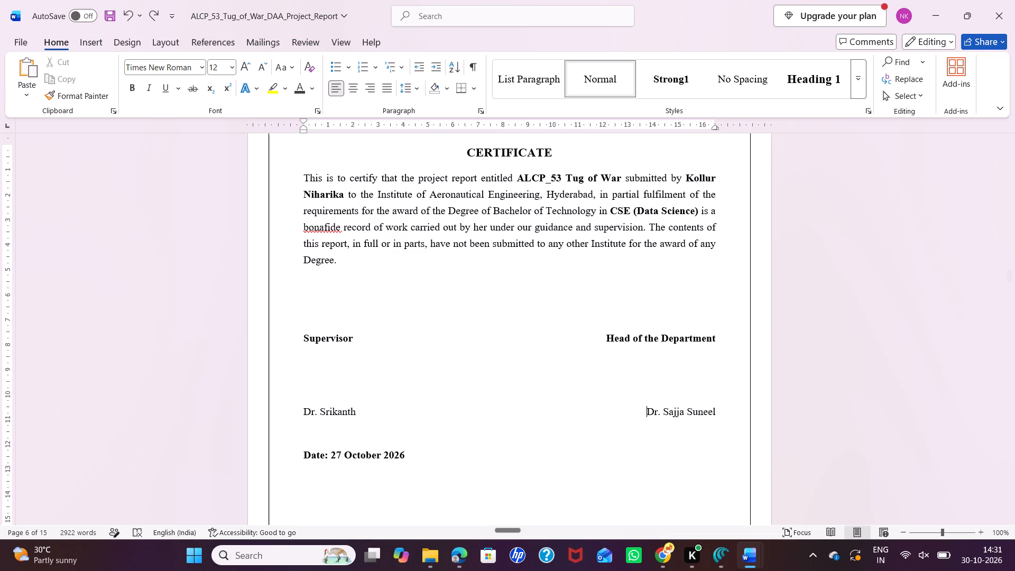
{"action": "double_click", "coordinate": [690, 380]}
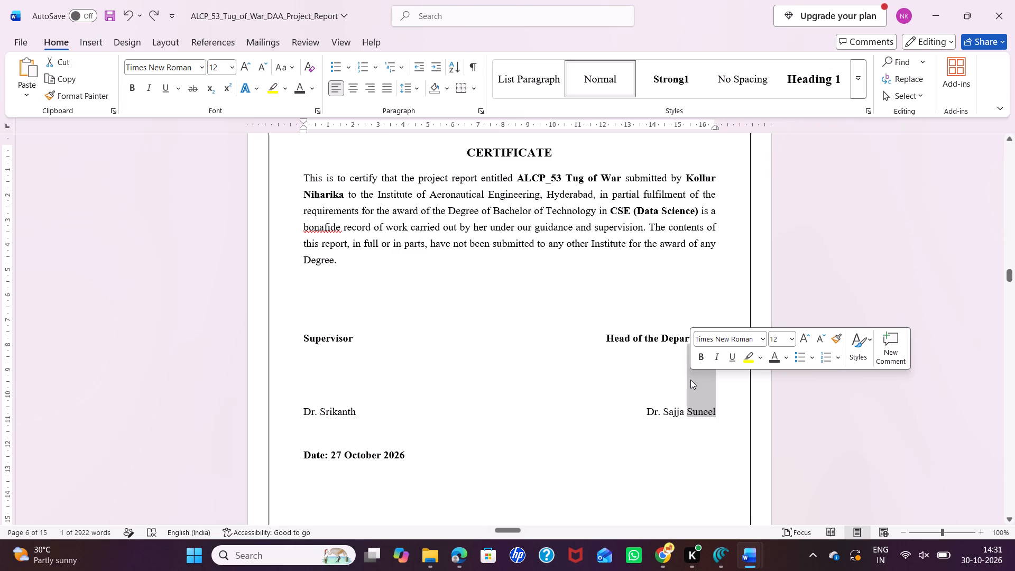
{"action": "left_click", "coordinate": [645, 392]}
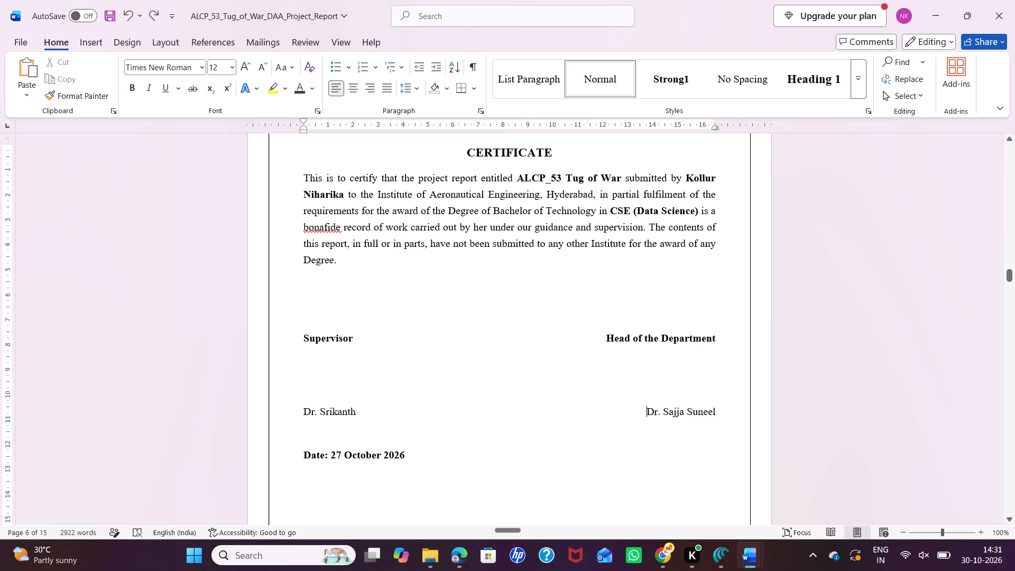
{"action": "double_click", "coordinate": [655, 386]}
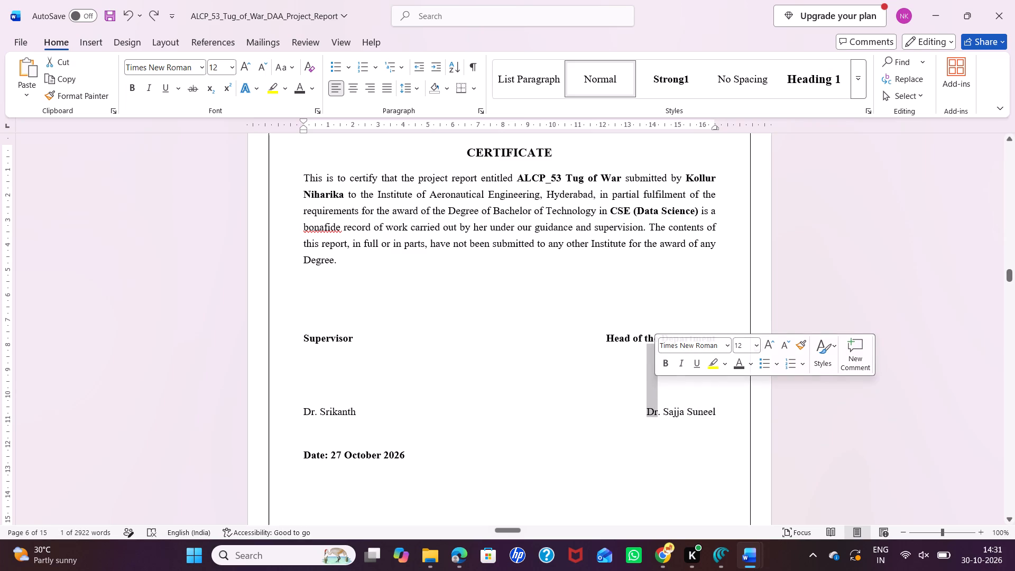
{"action": "left_click", "coordinate": [699, 398]}
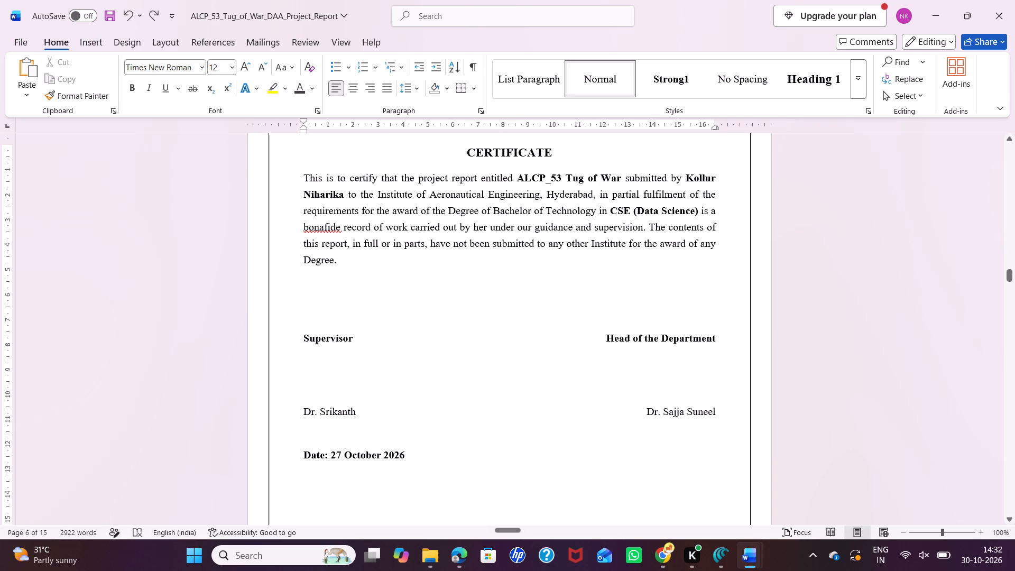
Delete the supervisor's name on the certificate page and close the gap between the signature titles and the names line.
{"action": "left_click_drag", "start_coordinate": [364, 412], "coordinate": [297, 405]}
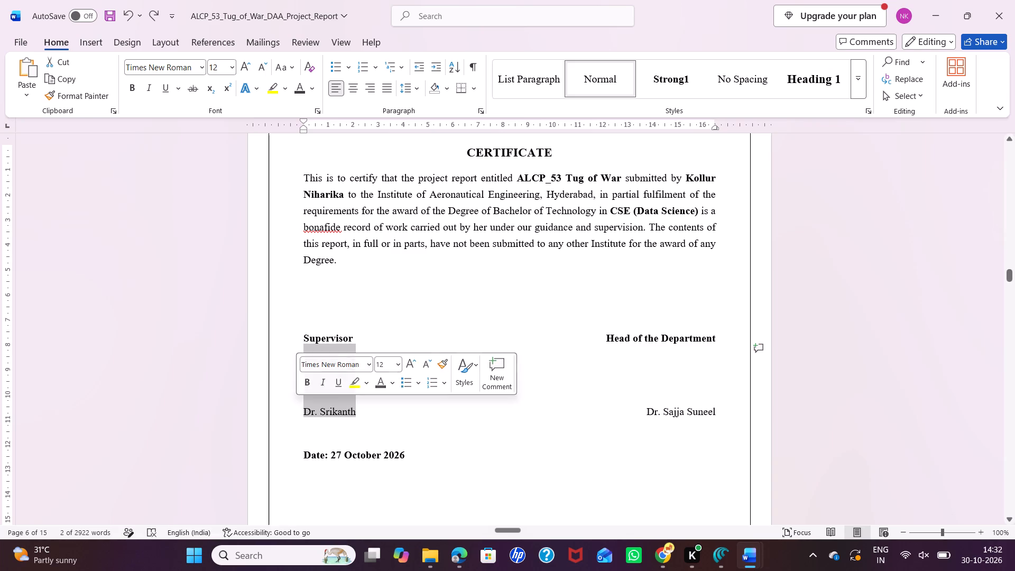
{"action": "key", "text": "BackSpace"}
{"action": "key", "text": "BackSpace"}
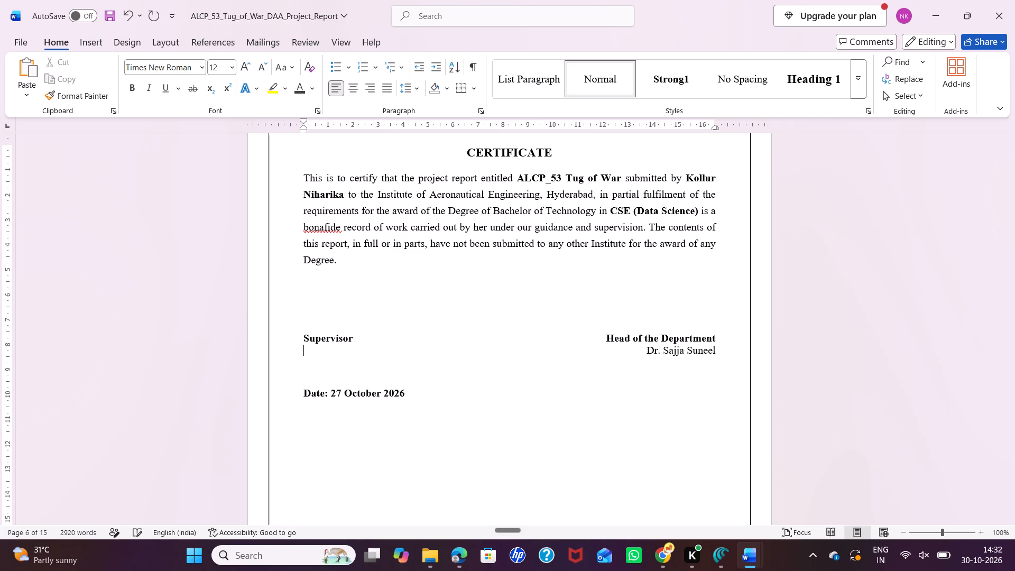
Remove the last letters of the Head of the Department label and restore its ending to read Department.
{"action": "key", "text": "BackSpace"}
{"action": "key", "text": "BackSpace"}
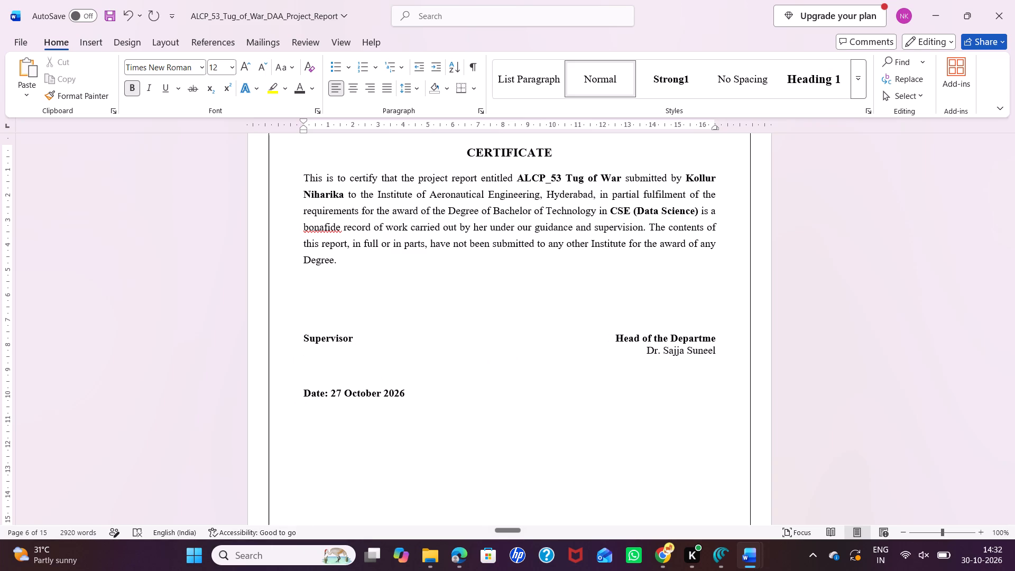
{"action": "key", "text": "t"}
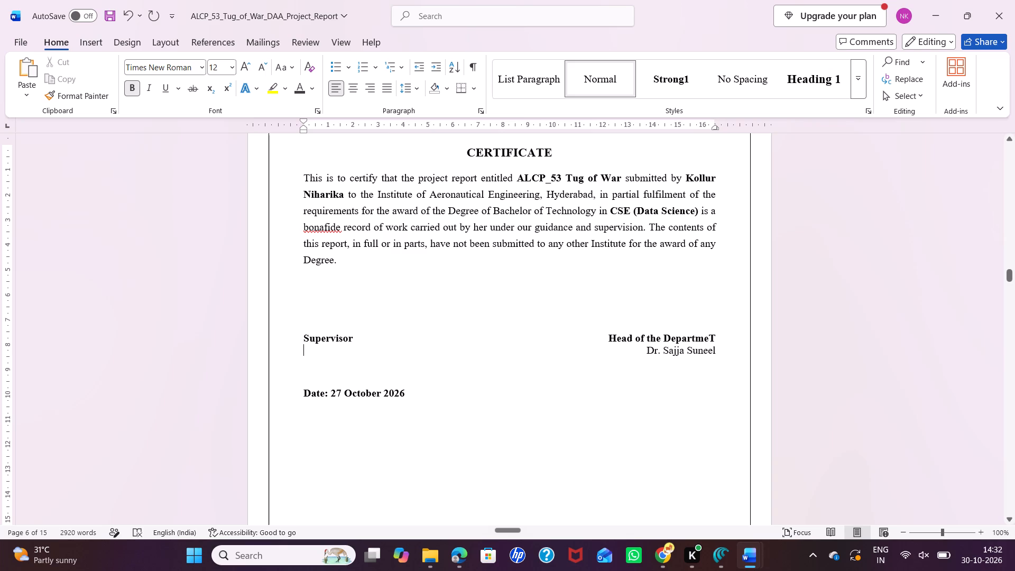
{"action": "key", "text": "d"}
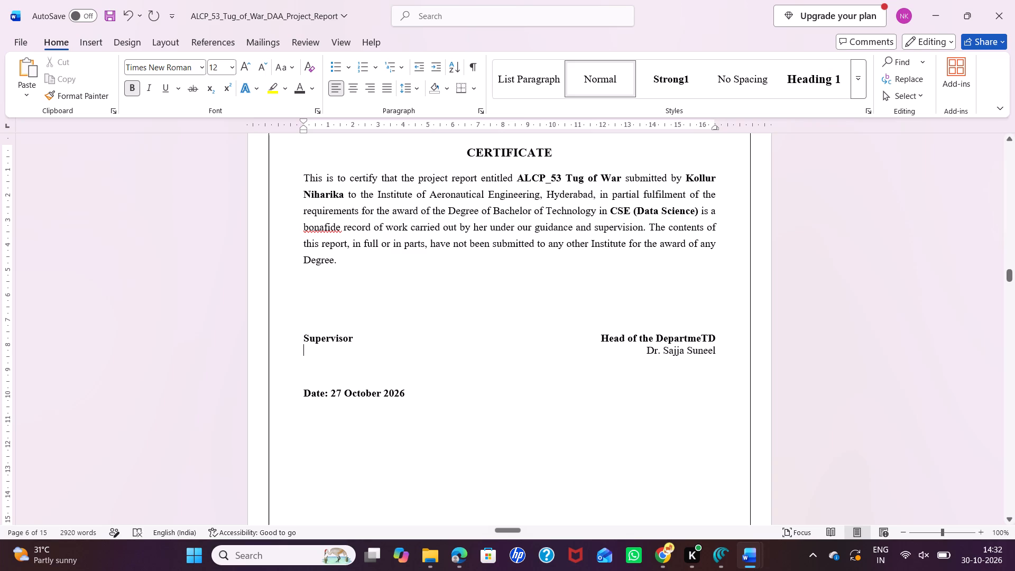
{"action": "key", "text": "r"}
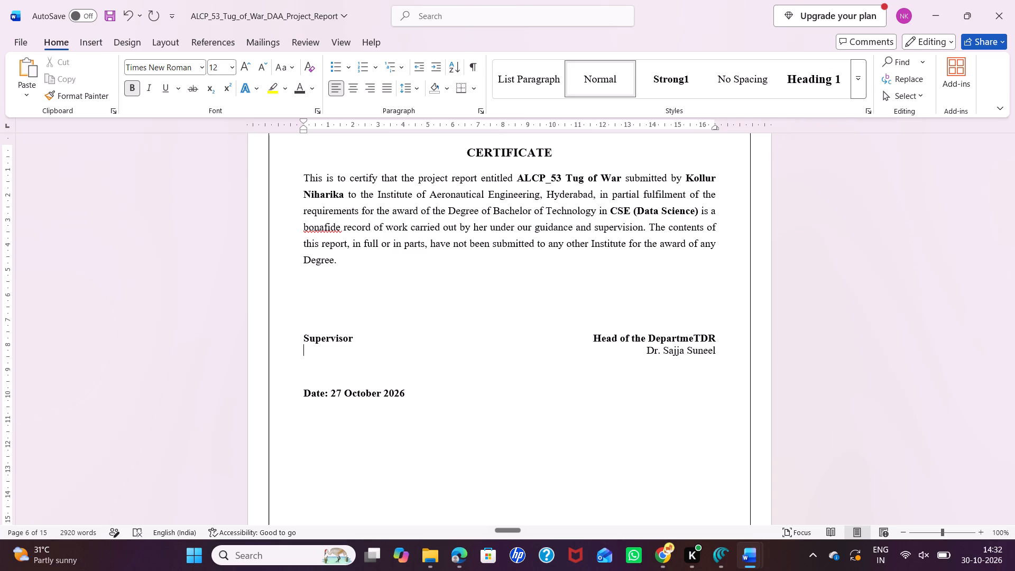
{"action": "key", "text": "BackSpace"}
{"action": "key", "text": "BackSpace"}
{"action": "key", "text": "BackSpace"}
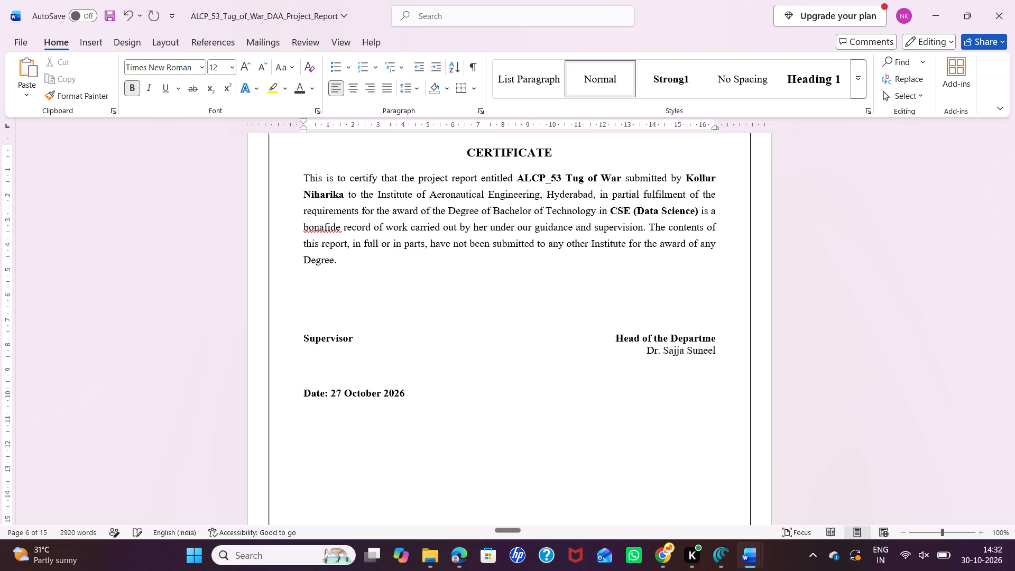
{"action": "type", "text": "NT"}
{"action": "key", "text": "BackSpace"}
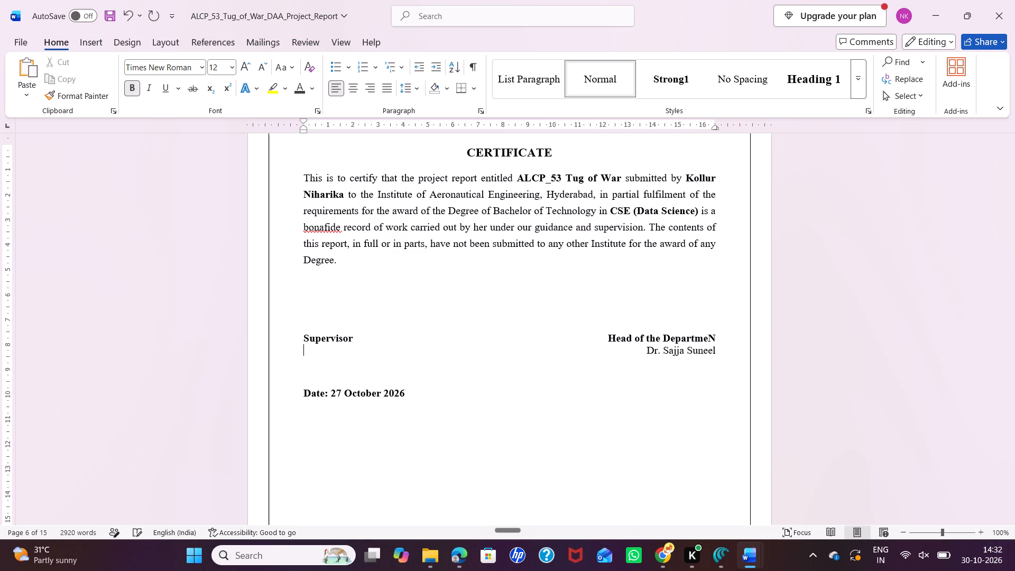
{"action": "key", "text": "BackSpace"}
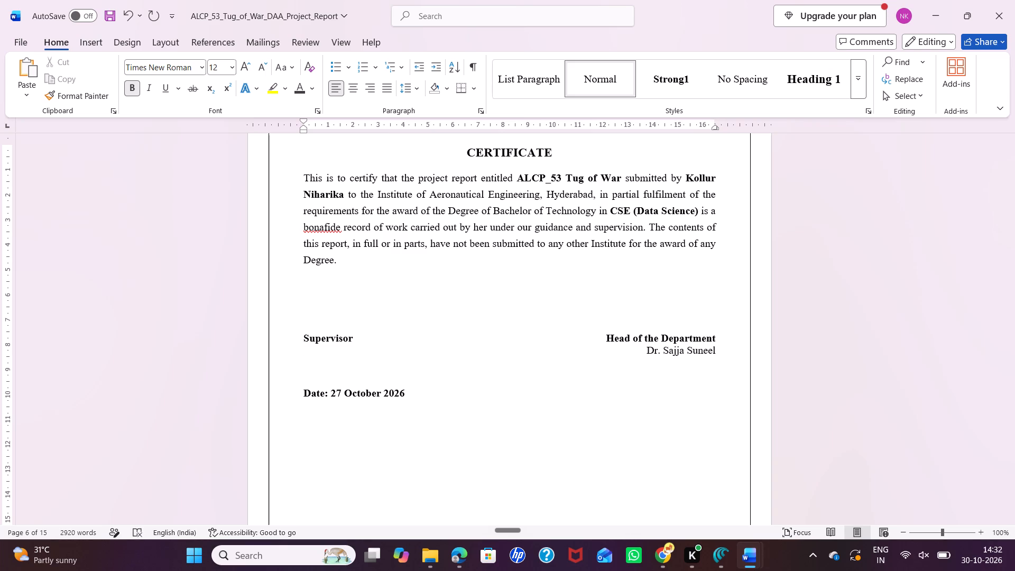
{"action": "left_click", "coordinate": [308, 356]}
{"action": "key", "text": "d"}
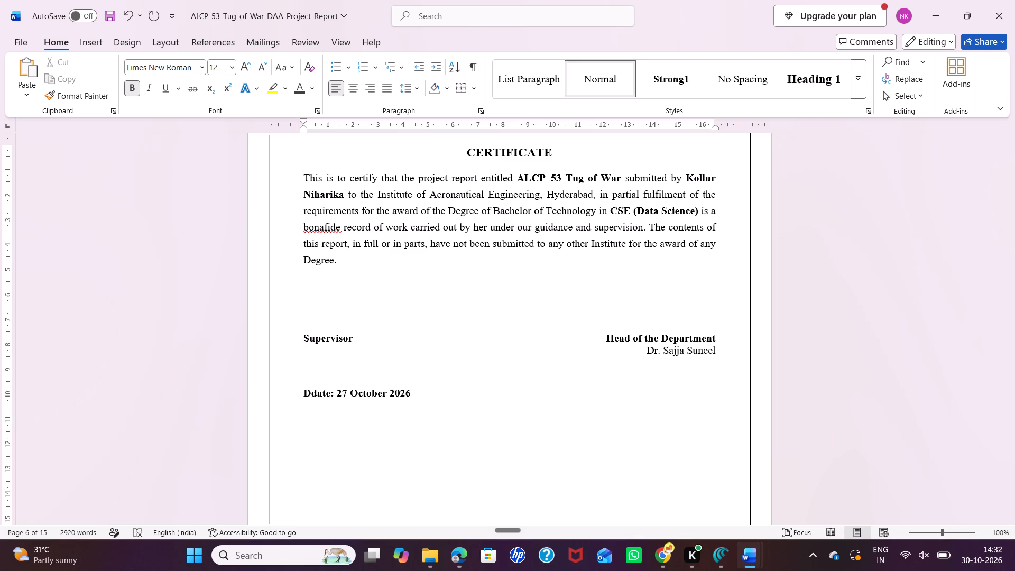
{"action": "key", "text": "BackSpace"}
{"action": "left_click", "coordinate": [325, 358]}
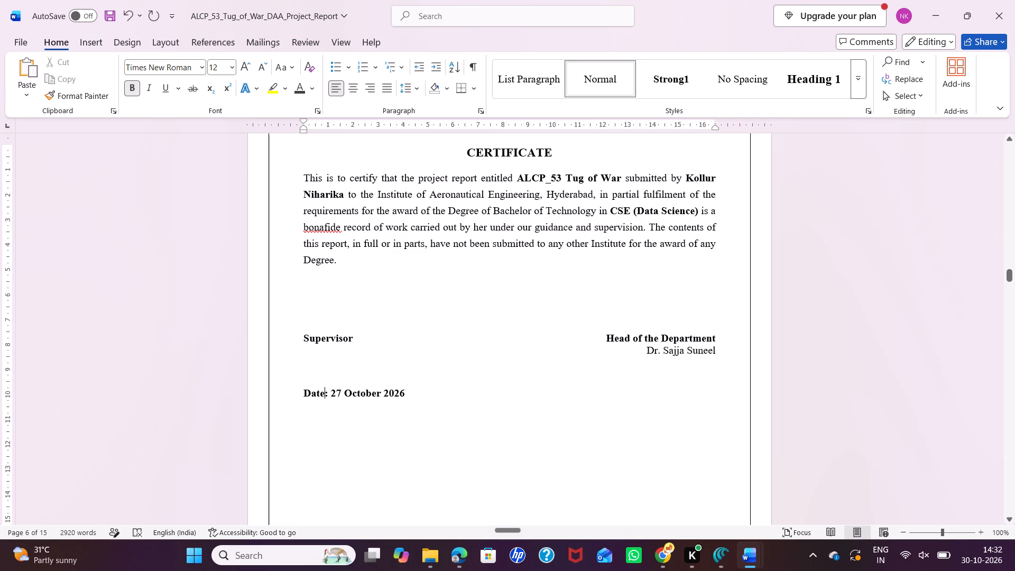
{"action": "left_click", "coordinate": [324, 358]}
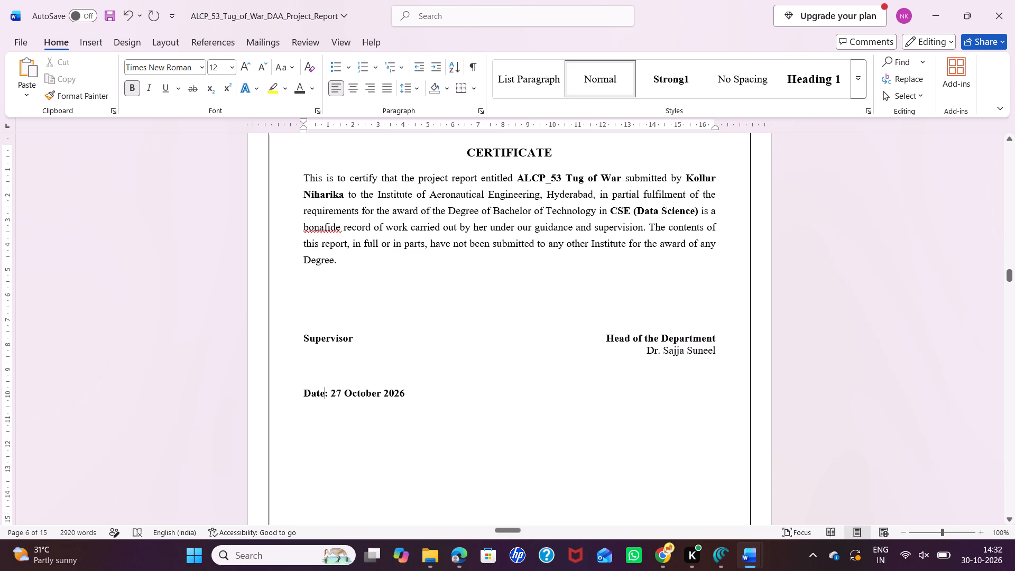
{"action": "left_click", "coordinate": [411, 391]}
Rejoin the Date line with the signature line above it and split it off again onto a new line.
{"action": "left_click", "coordinate": [303, 395]}
{"action": "key", "text": "BackSpace"}
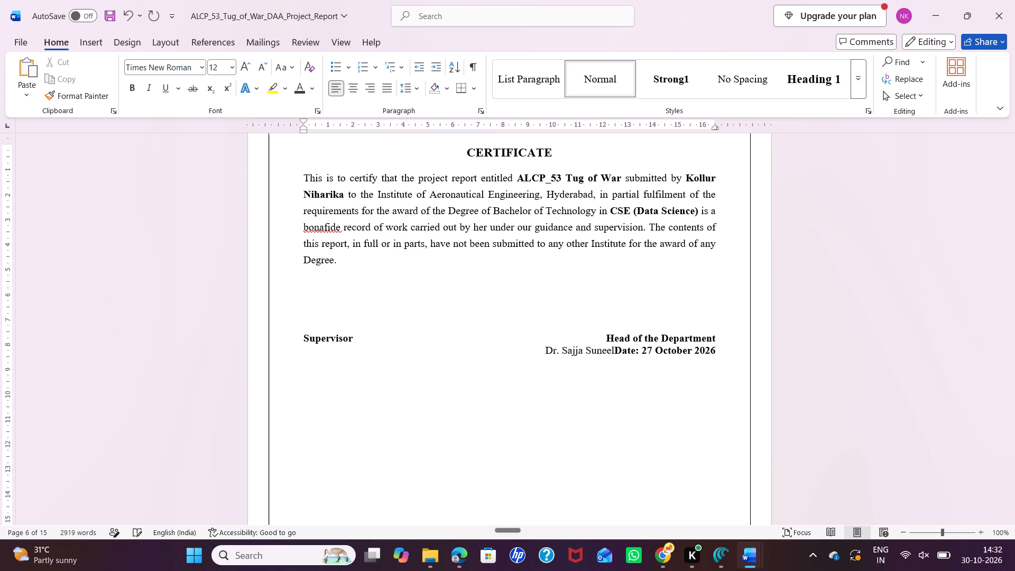
{"action": "key", "text": "Return"}
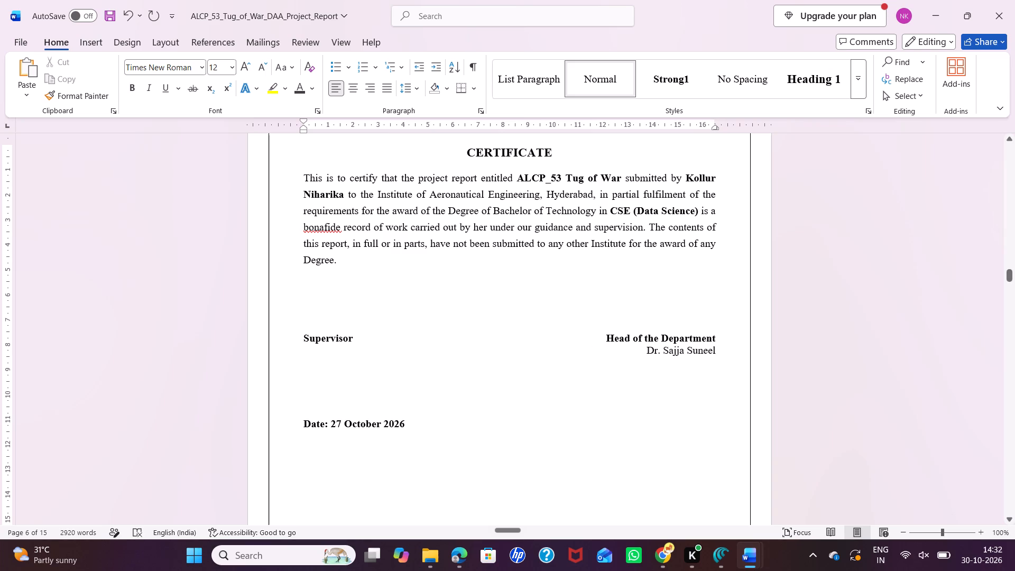
Enter the supervisor's name with the title Dr. after the Head of the Department label and break it onto a new line under Supervisor.
{"action": "scroll", "coordinate": [528, 348], "scroll_direction": "down", "scroll_amount": 1}
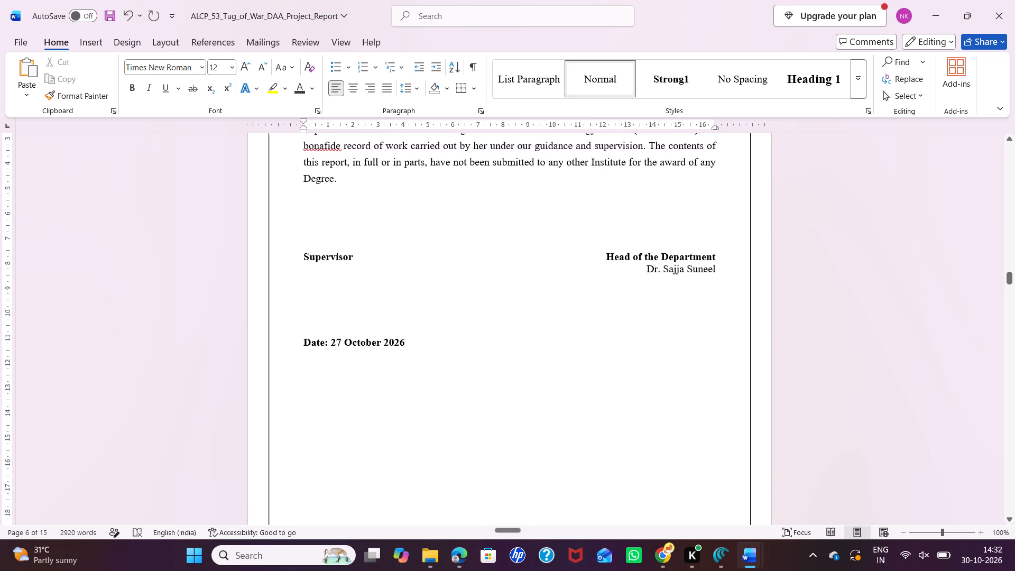
{"action": "left_click", "coordinate": [357, 264]}
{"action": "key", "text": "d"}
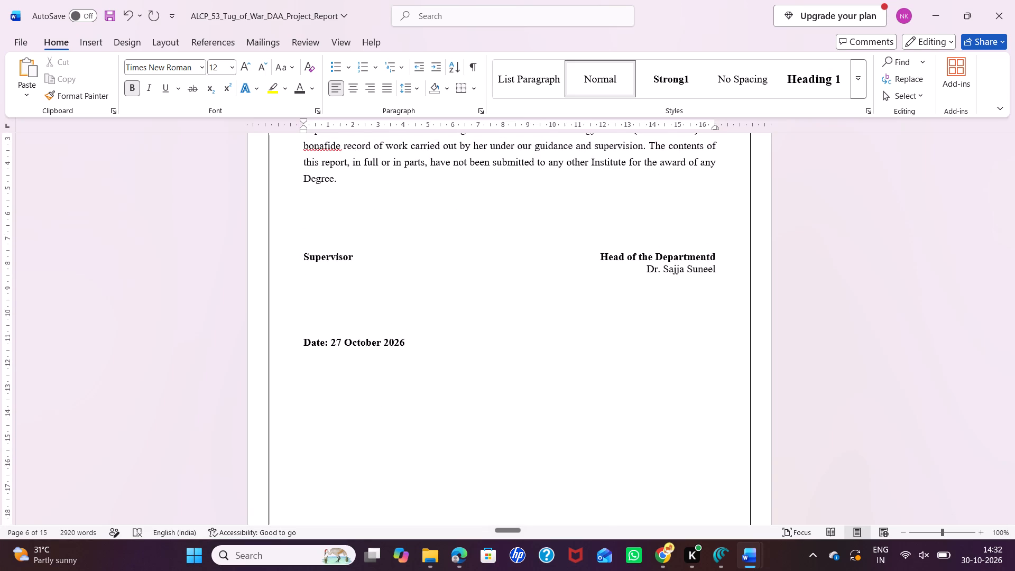
{"action": "key", "text": "BackSpace"}
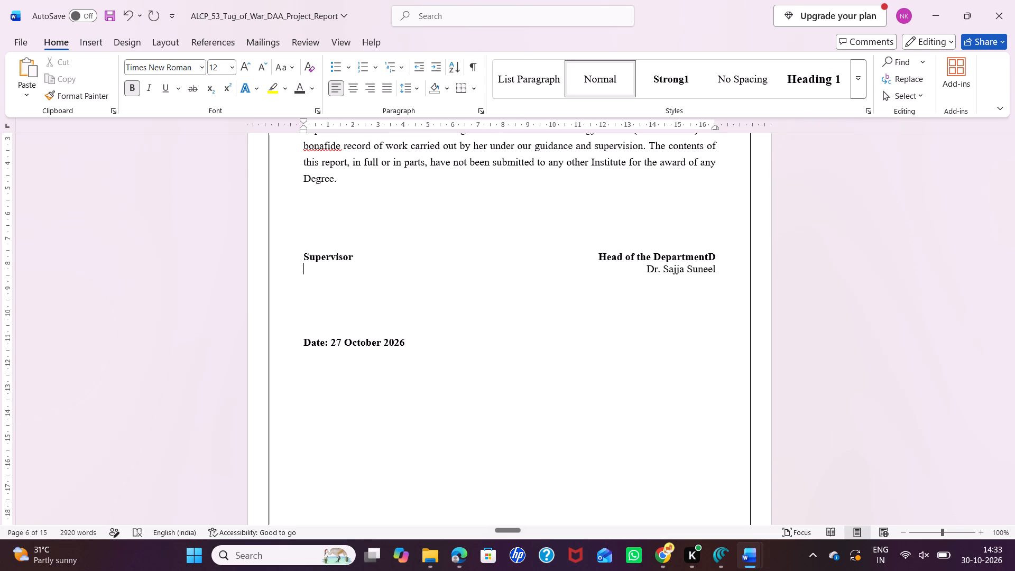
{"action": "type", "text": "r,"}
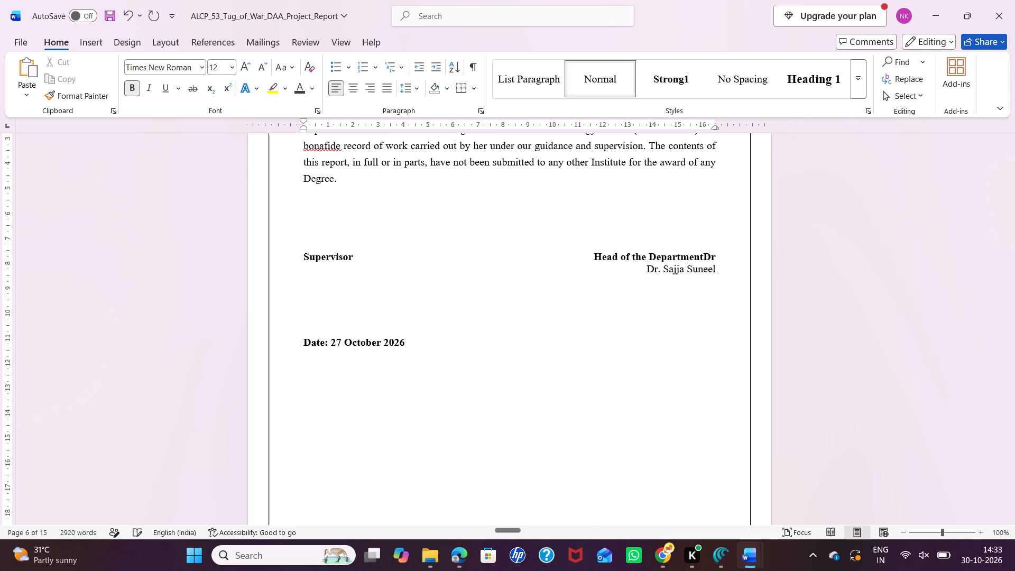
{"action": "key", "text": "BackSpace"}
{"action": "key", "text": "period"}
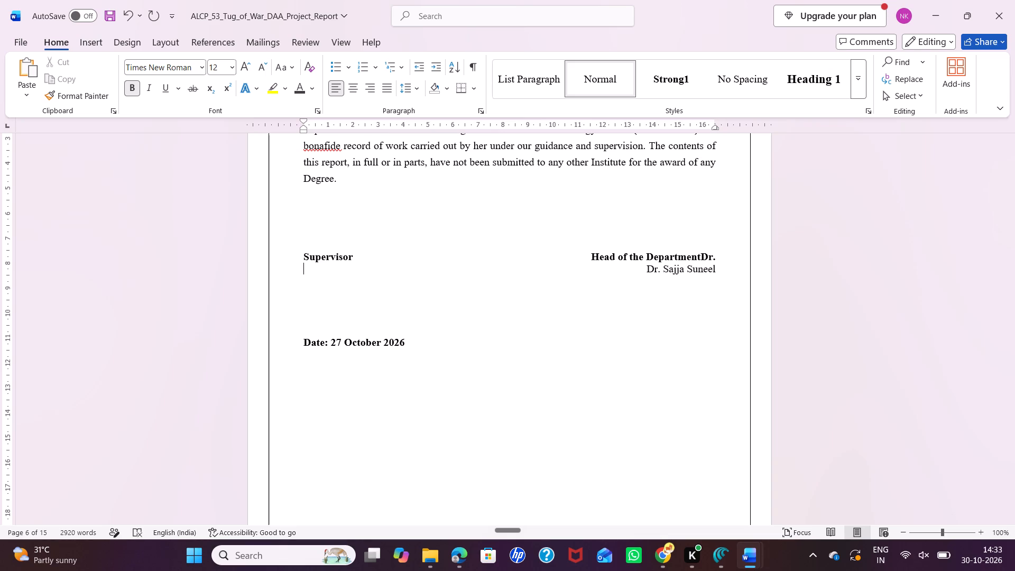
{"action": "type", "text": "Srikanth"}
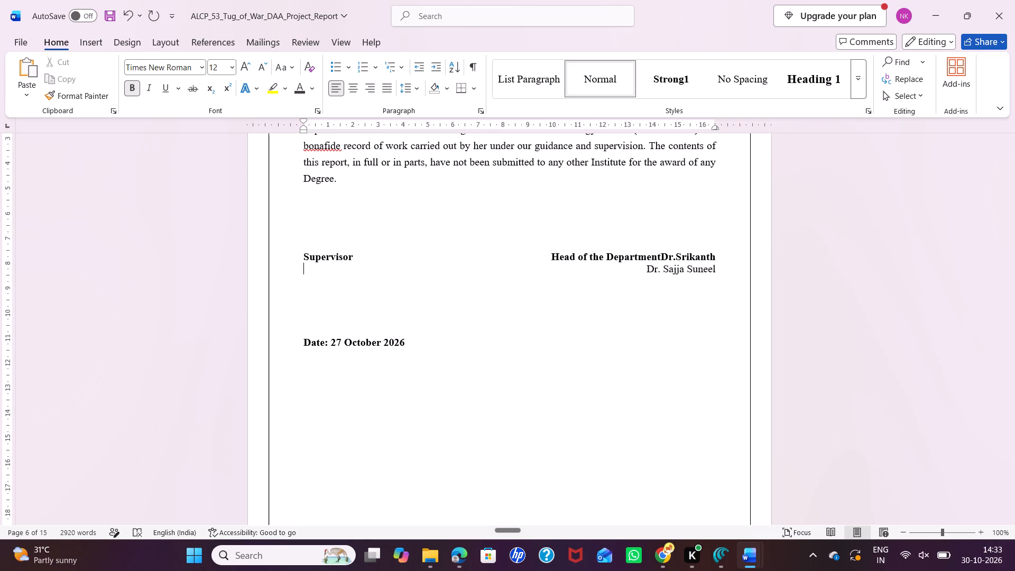
{"action": "left_click", "coordinate": [661, 259]}
{"action": "key", "text": "Return"}
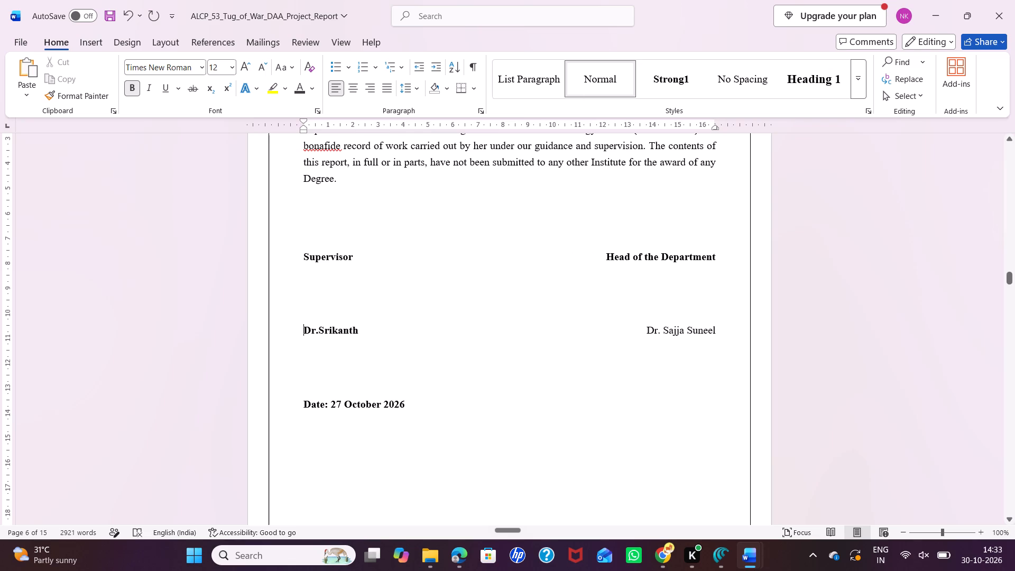
Apply the No Spacing style to the supervisor's name on the certificate page's signature block.
{"action": "left_click_drag", "start_coordinate": [364, 335], "coordinate": [293, 329]}
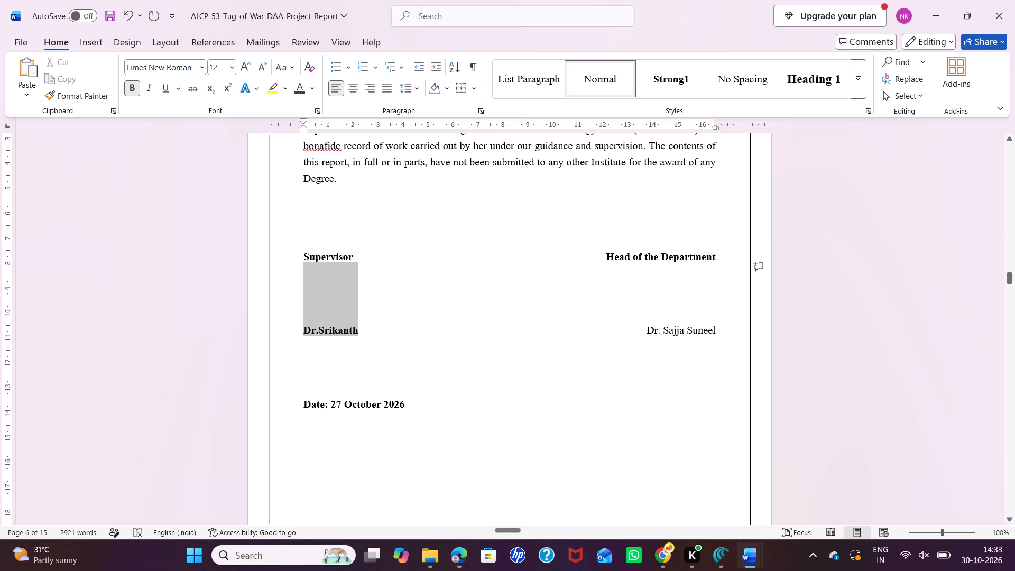
{"action": "left_click_drag", "start_coordinate": [293, 329], "coordinate": [292, 329]}
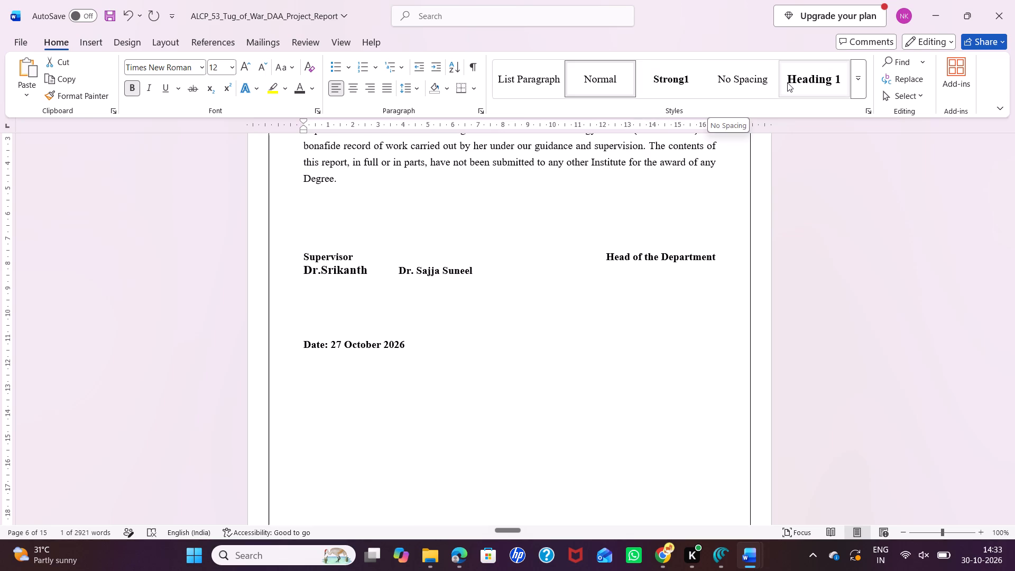
{"action": "left_click", "coordinate": [746, 80]}
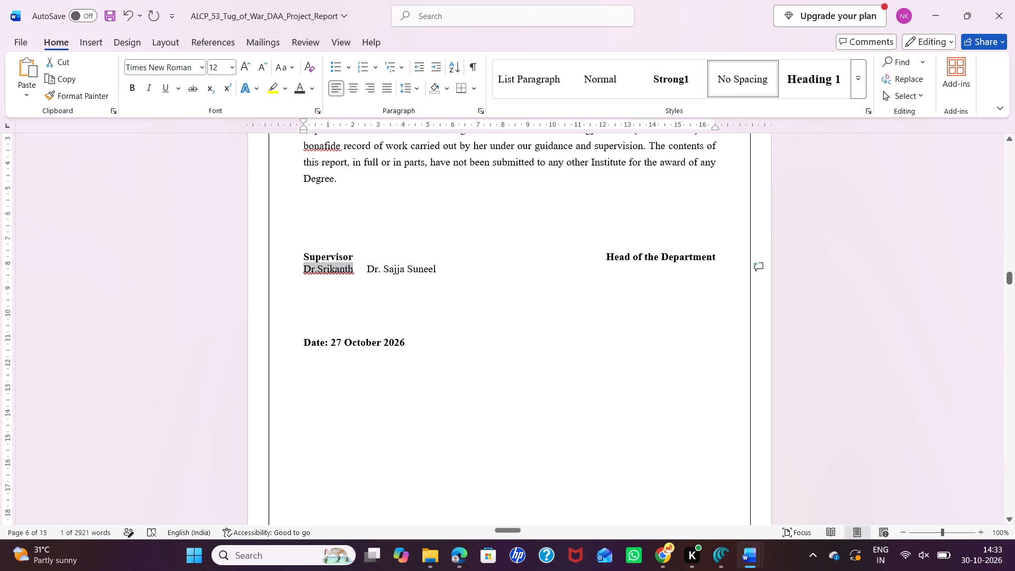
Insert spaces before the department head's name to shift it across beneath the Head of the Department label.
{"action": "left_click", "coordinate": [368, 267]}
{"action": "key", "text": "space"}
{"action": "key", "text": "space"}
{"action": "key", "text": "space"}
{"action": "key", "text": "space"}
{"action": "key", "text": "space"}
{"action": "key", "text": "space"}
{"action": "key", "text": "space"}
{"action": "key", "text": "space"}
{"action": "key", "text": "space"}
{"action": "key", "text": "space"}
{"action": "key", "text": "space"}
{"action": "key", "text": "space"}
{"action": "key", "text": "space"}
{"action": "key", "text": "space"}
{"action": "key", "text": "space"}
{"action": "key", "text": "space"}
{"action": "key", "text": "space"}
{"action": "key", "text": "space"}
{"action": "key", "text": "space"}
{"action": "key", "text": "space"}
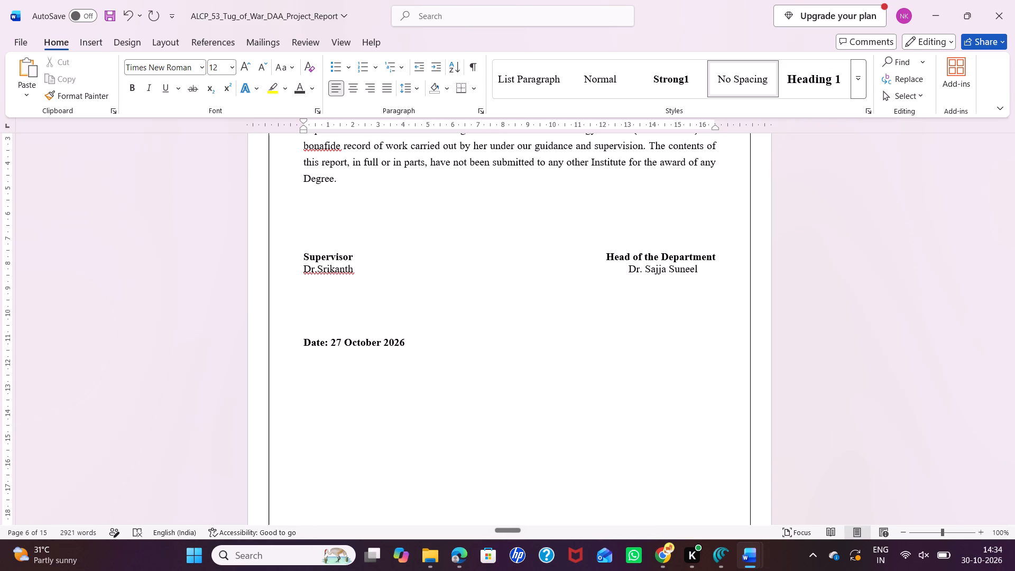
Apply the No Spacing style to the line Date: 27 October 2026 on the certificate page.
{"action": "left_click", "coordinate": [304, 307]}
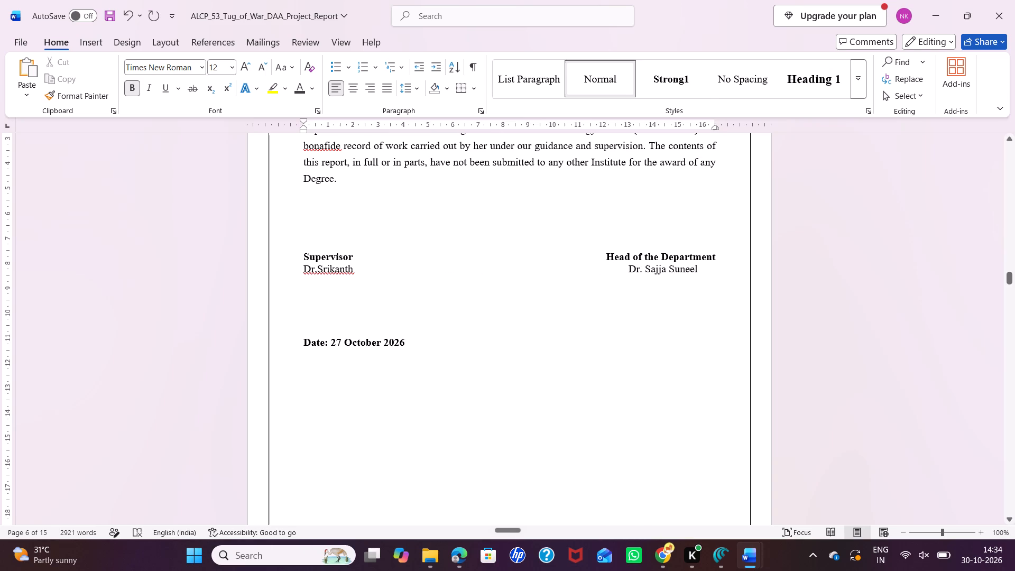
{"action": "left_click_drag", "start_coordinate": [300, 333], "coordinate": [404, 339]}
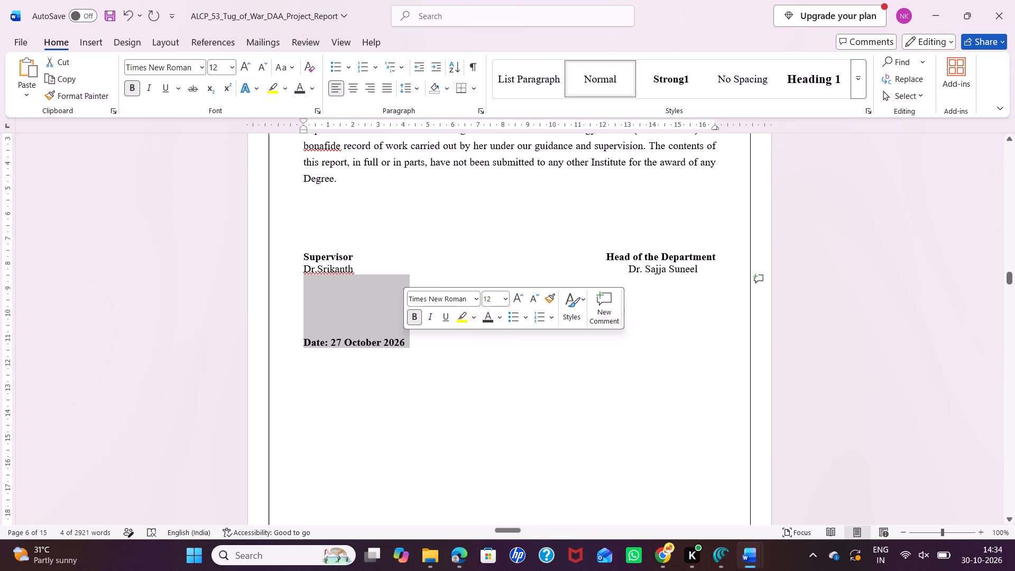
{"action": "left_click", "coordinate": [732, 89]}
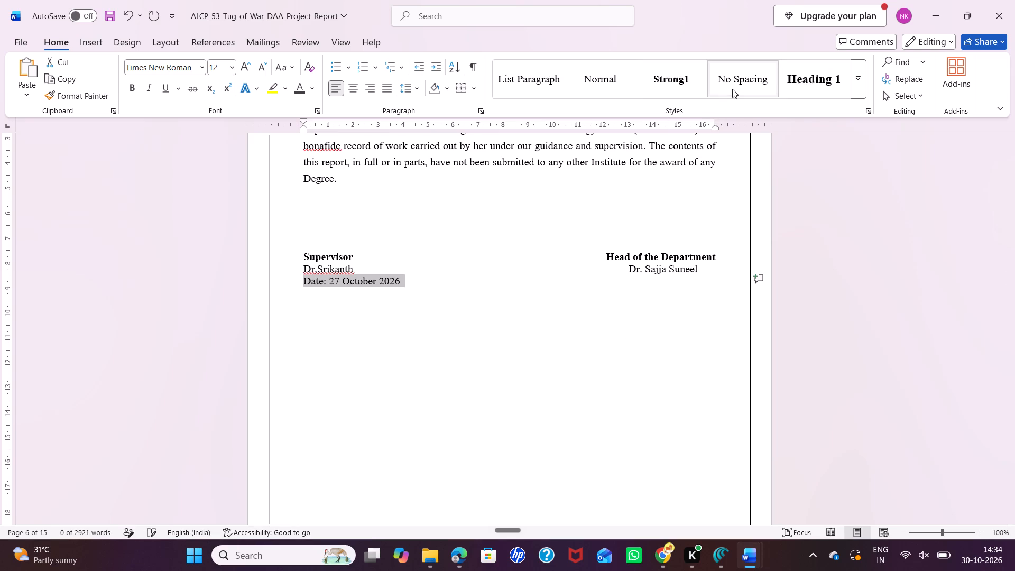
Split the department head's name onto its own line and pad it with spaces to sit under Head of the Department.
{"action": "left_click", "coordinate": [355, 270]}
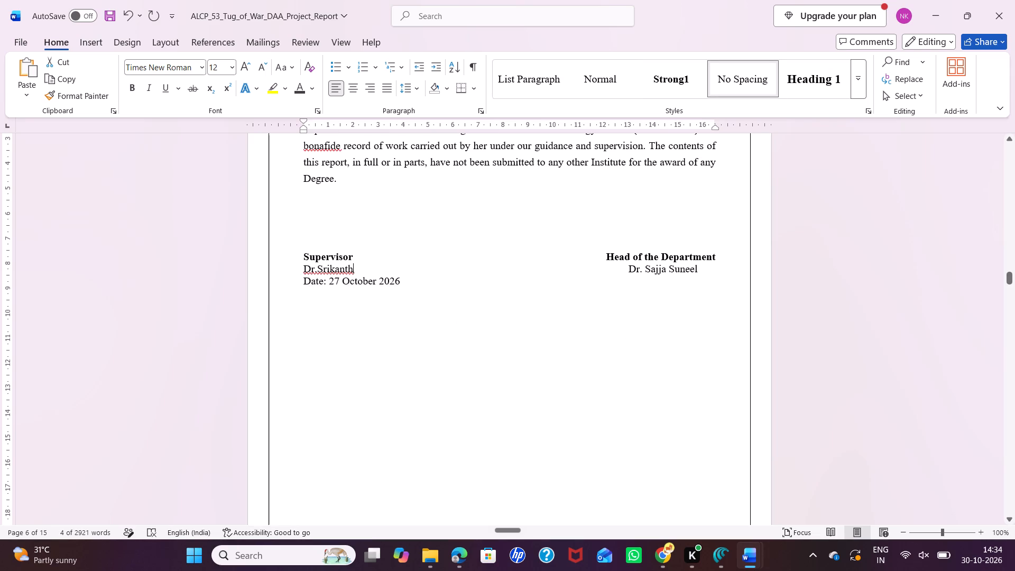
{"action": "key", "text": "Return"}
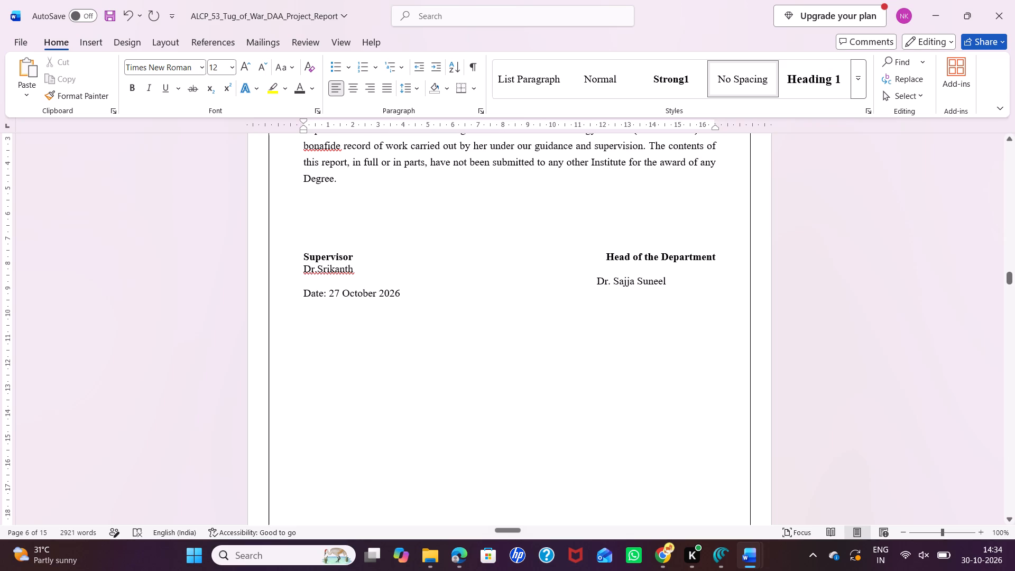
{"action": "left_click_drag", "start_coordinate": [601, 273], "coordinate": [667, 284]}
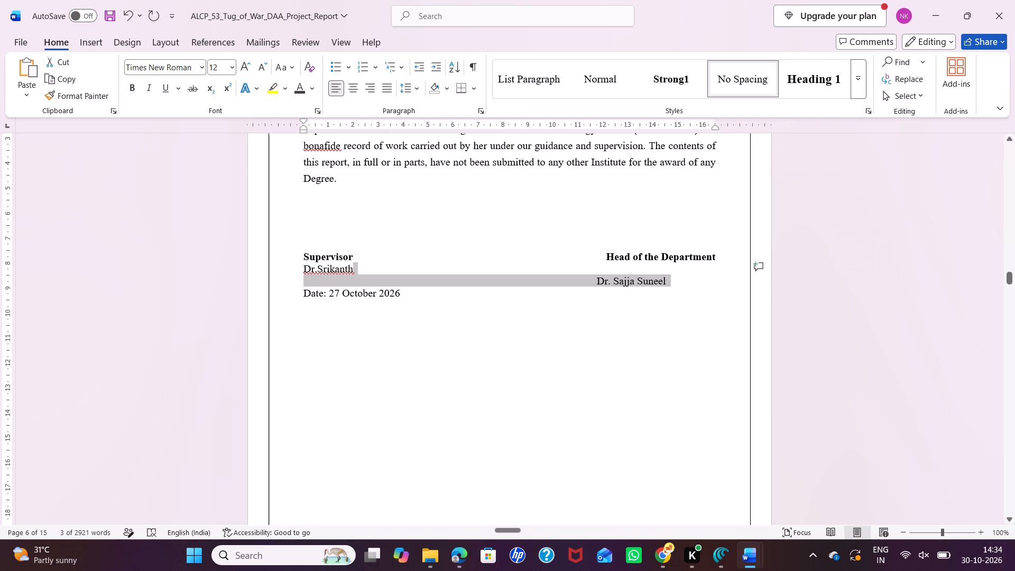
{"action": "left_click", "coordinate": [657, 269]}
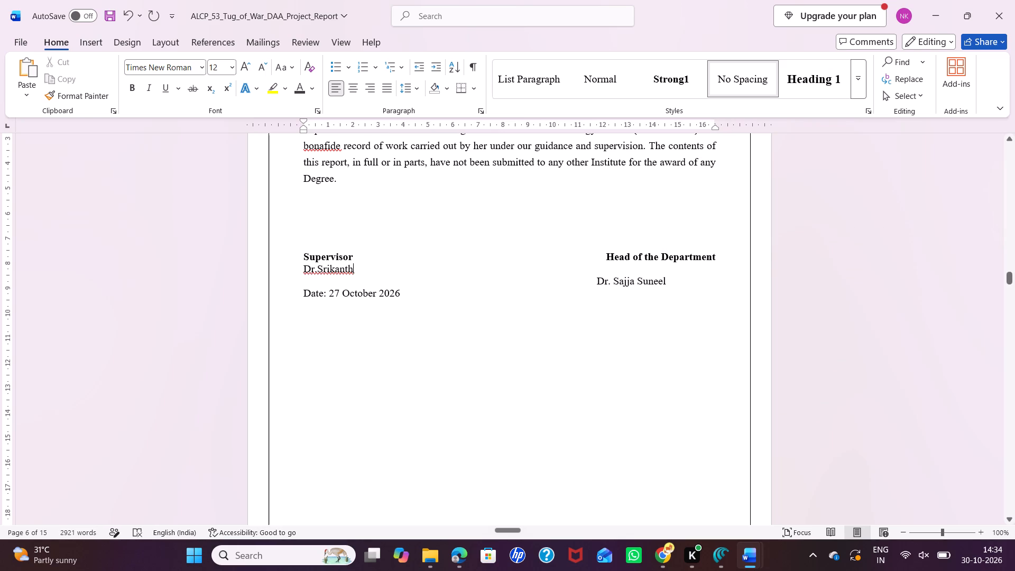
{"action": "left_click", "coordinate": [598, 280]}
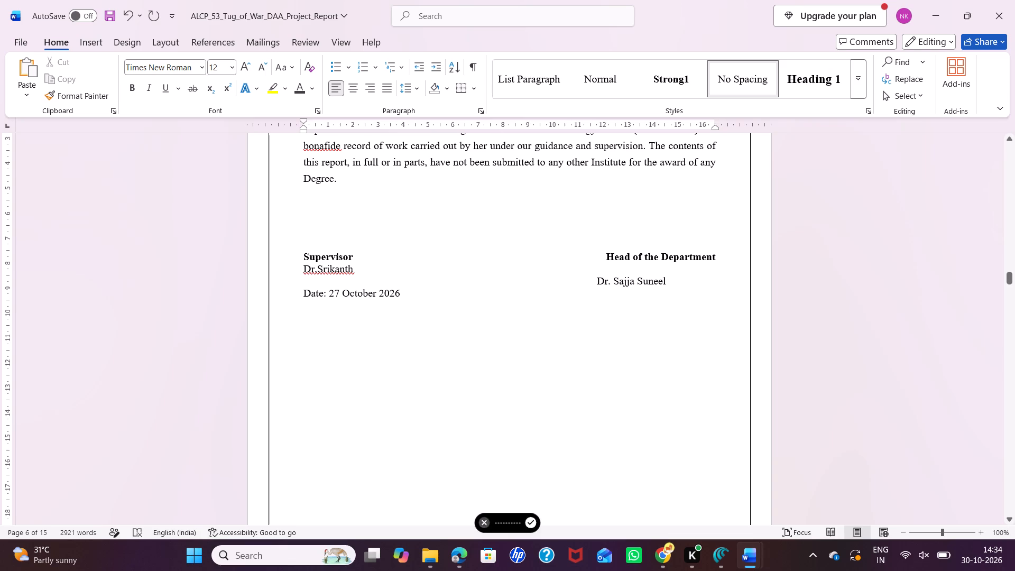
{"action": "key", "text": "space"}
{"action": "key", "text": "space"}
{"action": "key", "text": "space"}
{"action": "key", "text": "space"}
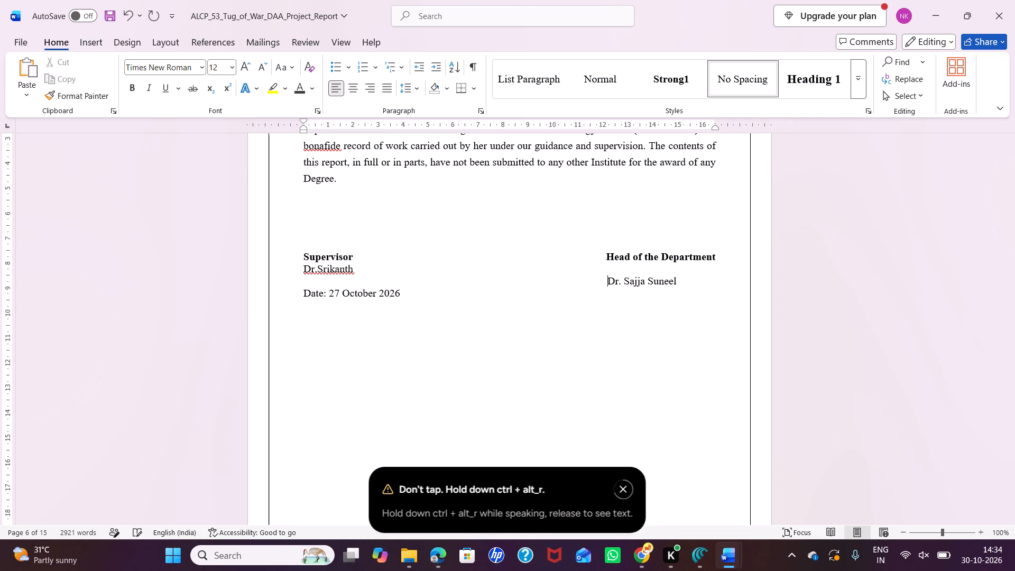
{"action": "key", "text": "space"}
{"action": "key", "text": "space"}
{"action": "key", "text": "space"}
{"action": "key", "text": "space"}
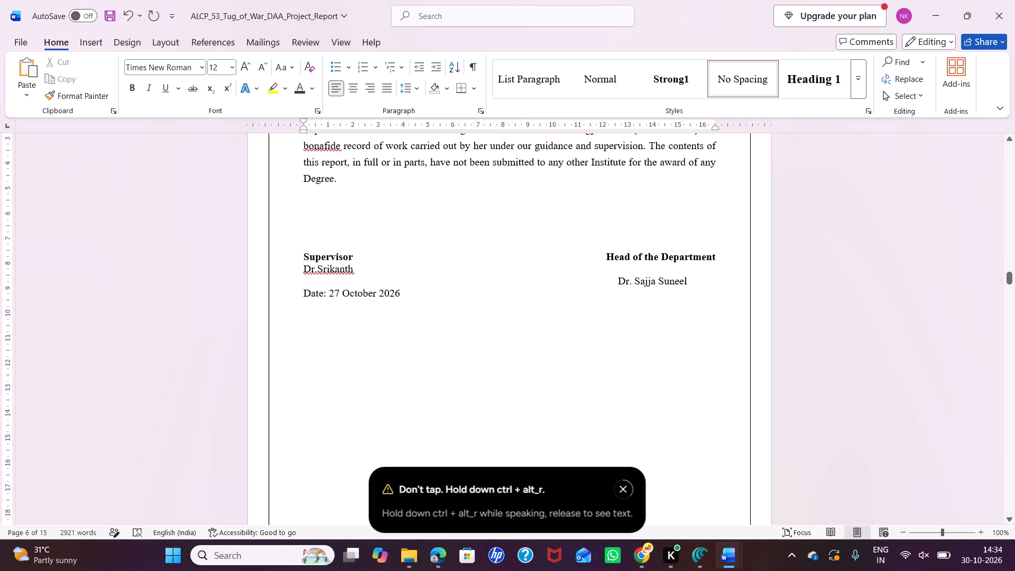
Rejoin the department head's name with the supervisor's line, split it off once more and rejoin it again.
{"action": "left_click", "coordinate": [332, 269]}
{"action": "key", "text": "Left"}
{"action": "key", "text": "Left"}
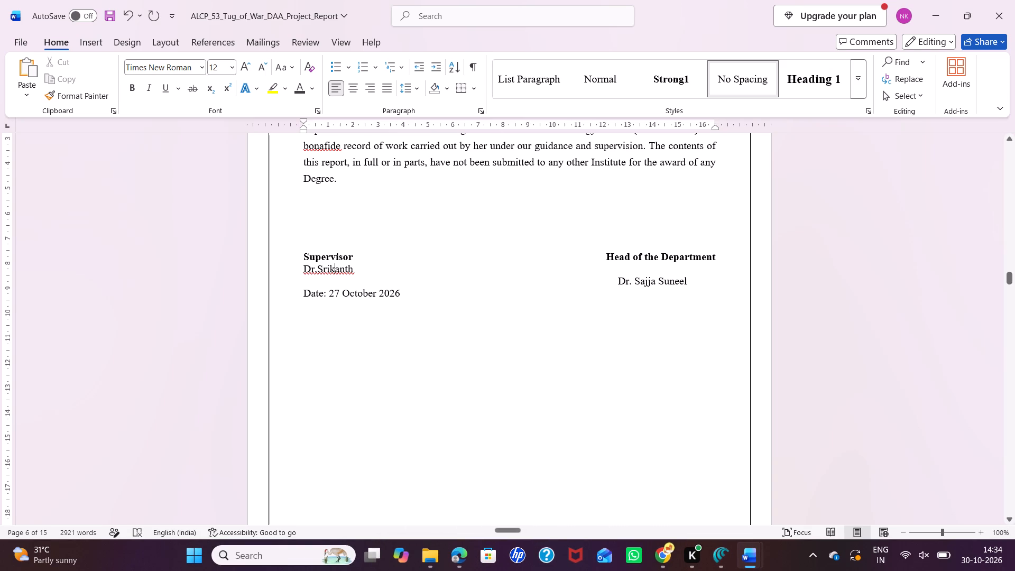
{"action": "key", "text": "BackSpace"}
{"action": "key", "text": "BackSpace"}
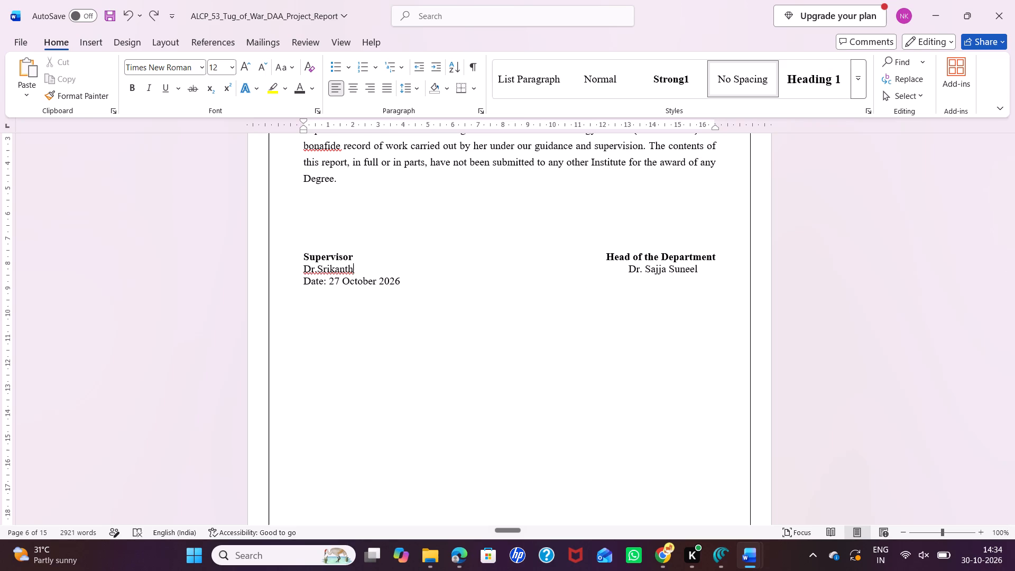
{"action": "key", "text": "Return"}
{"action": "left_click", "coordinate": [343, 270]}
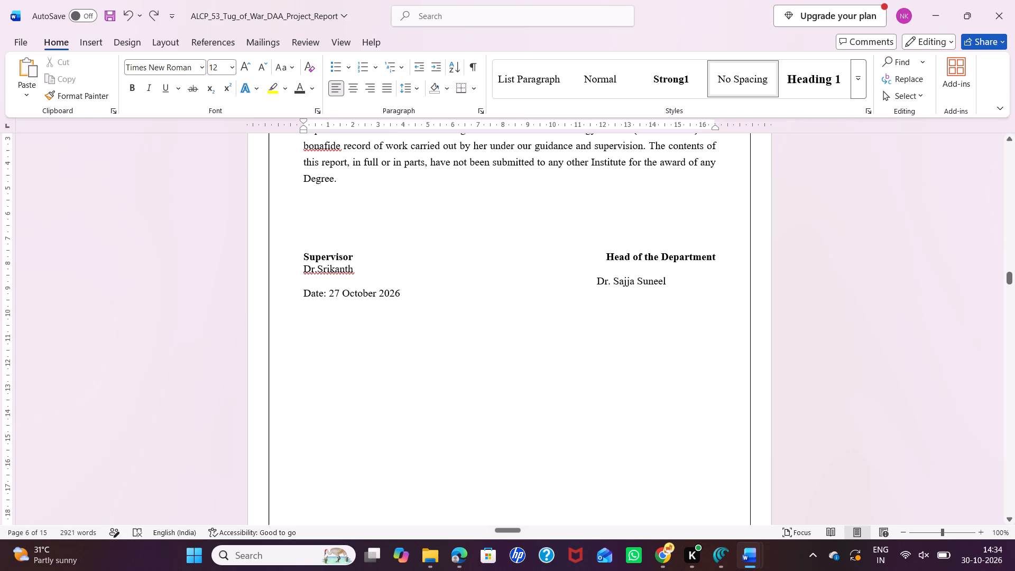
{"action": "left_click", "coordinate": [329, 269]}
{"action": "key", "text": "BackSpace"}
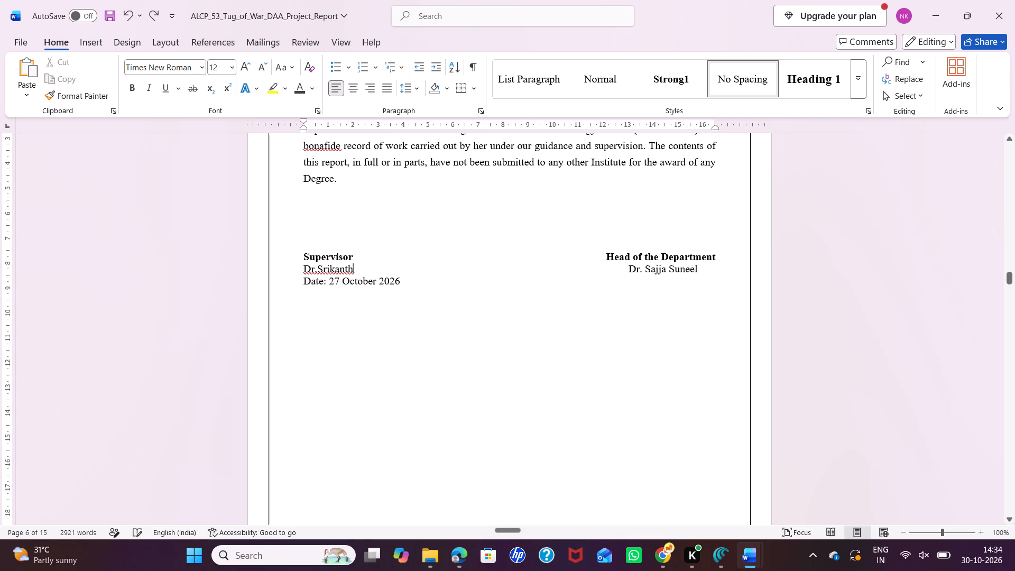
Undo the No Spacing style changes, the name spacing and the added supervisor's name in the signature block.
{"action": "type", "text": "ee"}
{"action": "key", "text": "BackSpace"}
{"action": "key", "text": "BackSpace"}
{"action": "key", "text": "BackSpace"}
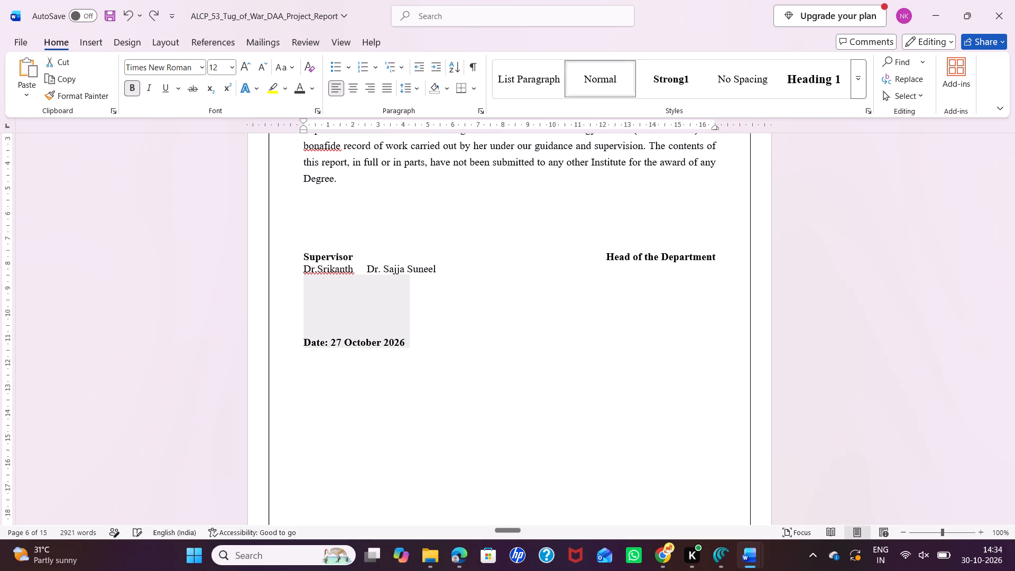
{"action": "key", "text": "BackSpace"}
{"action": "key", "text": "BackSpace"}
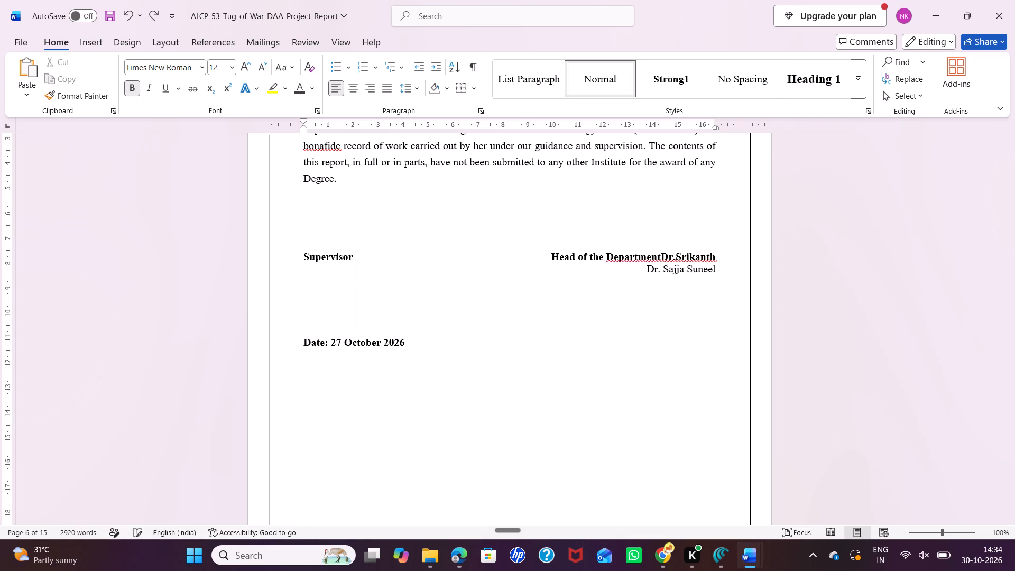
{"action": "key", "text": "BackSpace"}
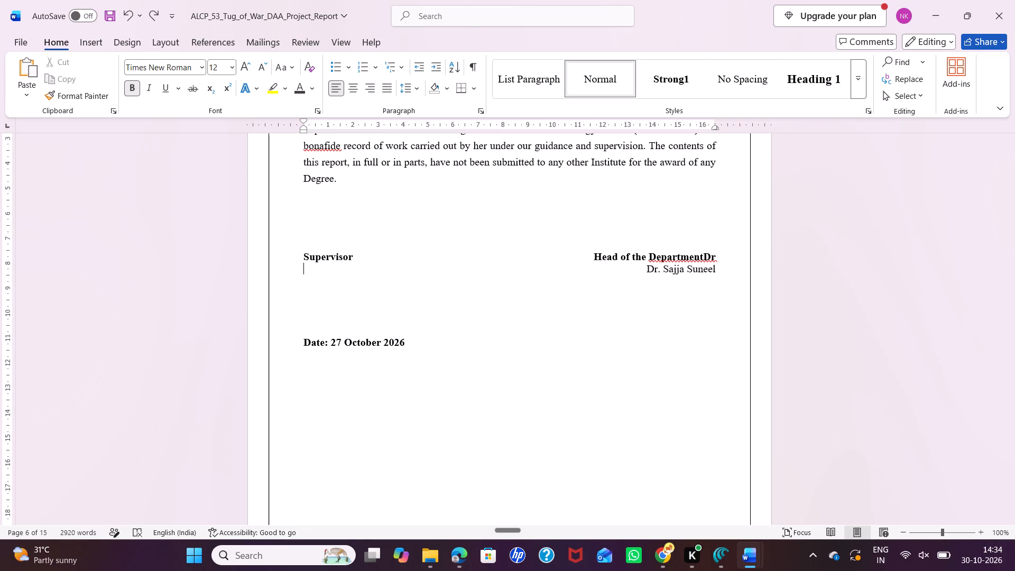
Undo the earlier spacing edits on the name line below Supervisor and Head of the Department.
{"action": "key", "text": "ctrl+z"}
{"action": "key", "text": "ctrl+z"}
{"action": "key", "text": "ctrl+z"}
{"action": "key", "text": "ctrl+z"}
{"action": "key", "text": "ctrl+z"}
{"action": "key", "text": "ctrl+z"}
{"action": "key", "text": "ctrl+z"}
{"action": "key", "text": "ctrl+z"}
{"action": "key", "text": "ctrl+z"}
{"action": "key", "text": "ctrl+z"}
{"action": "key", "text": "ctrl+z"}
{"action": "key", "text": "ctrl+z"}
{"action": "key", "text": "ctrl+z"}
{"action": "key", "text": "ctrl+z"}
{"action": "key", "text": "ctrl+z"}
{"action": "key", "text": "ctrl+z"}
{"action": "key", "text": "ctrl+z"}
{"action": "key", "text": "ctrl+z"}
{"action": "key", "text": "ctrl+z"}
{"action": "key", "text": "ctrl+z"}
{"action": "key", "text": "ctrl+z"}
{"action": "key", "text": "ctrl+z"}
{"action": "key", "text": "ctrl+z"}
{"action": "key", "text": "ctrl+z"}
{"action": "key", "text": "ctrl+z"}
{"action": "key", "text": "ctrl+z"}
{"action": "key", "text": "ctrl+z"}
{"action": "key", "text": "ctrl+z"}
{"action": "key", "text": "ctrl+z"}
{"action": "key", "text": "ctrl+z"}
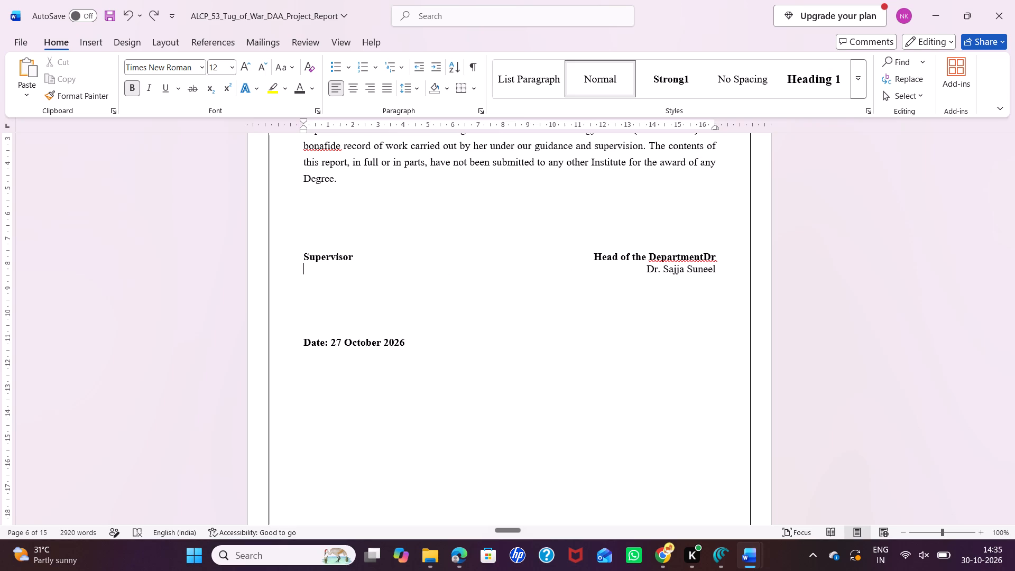
{"action": "key", "text": "ctrl+z"}
{"action": "key", "text": "ctrl+z"}
{"action": "key", "text": "ctrl+z"}
{"action": "key", "text": "ctrl+z"}
{"action": "key", "text": "ctrl+z"}
{"action": "key", "text": "ctrl+z"}
{"action": "key", "text": "ctrl+z"}
{"action": "key", "text": "ctrl+z"}
{"action": "key", "text": "ctrl+z"}
{"action": "key", "text": "ctrl+z"}
{"action": "key", "text": "ctrl+z"}
{"action": "key", "text": "ctrl+z"}
{"action": "key", "text": "ctrl+z"}
{"action": "key", "text": "ctrl+z"}
{"action": "key", "text": "ctrl+z"}
{"action": "key", "text": "ctrl+z"}
{"action": "key", "text": "ctrl+z"}
{"action": "key", "text": "ctrl+z"}
{"action": "key", "text": "ctrl+z"}
{"action": "key", "text": "ctrl+z"}
{"action": "key", "text": "ctrl+z"}
{"action": "key", "text": "ctrl+z"}
{"action": "key", "text": "ctrl+z"}
{"action": "key", "text": "ctrl+z"}
{"action": "key", "text": "ctrl+z"}
{"action": "key", "text": "ctrl+z"}
{"action": "key", "text": "ctrl+z"}
{"action": "key", "text": "ctrl+z"}
{"action": "key", "text": "ctrl+z"}
{"action": "key", "text": "ctrl+z"}
{"action": "key", "text": "ctrl+z"}
{"action": "key", "text": "ctrl+z"}
{"action": "key", "text": "ctrl+z"}
{"action": "key", "text": "ctrl+z"}
{"action": "key", "text": "ctrl+z"}
{"action": "key", "text": "ctrl+z"}
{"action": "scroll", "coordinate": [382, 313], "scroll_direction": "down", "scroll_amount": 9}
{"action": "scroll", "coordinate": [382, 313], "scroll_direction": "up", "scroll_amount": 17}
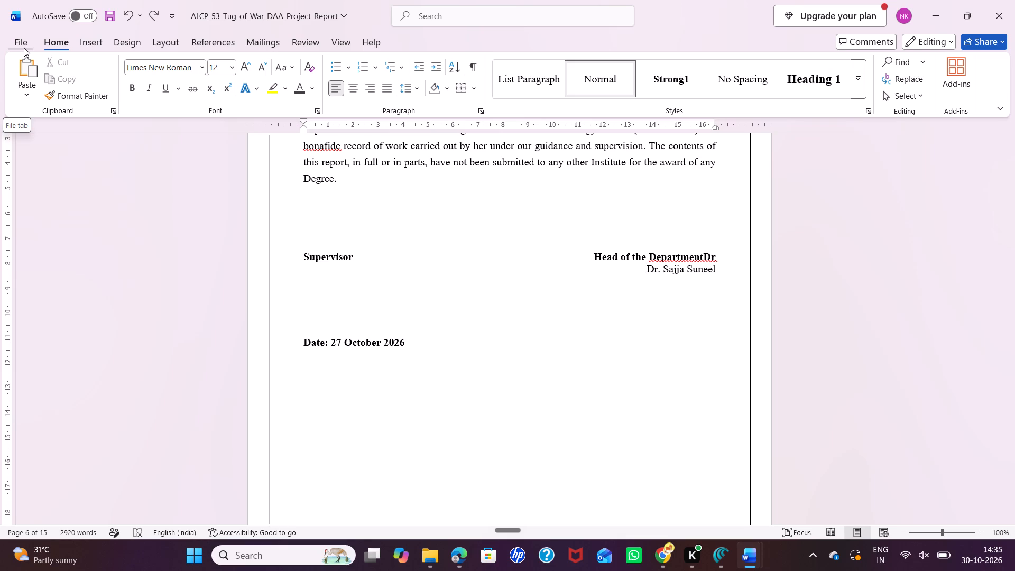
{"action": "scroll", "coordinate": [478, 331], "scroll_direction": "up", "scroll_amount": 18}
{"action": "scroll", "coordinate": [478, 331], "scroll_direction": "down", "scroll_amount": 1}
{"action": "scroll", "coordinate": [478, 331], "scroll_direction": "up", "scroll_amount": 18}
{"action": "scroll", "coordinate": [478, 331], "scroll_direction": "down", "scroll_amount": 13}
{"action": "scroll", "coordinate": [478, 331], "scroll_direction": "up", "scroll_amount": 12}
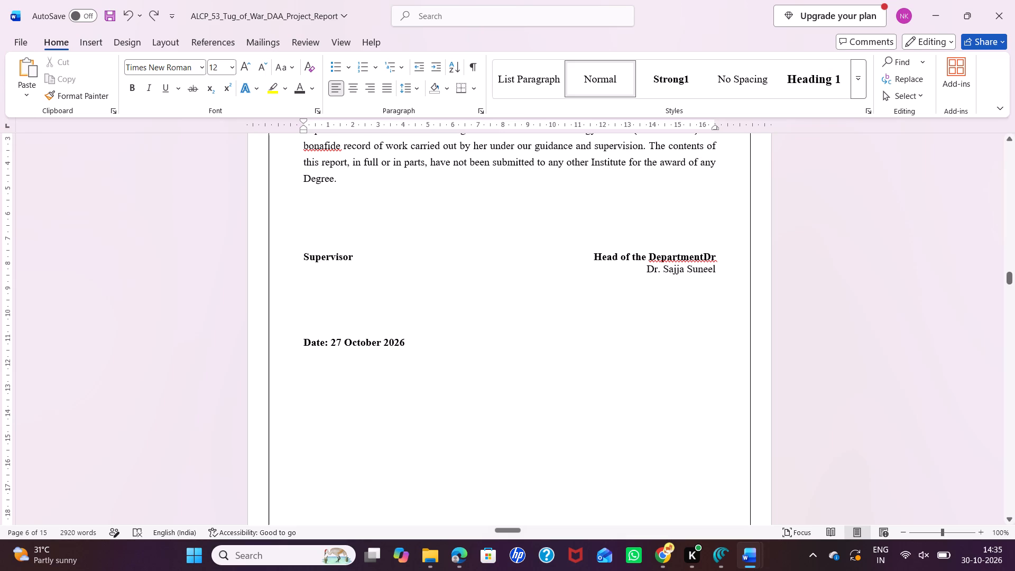
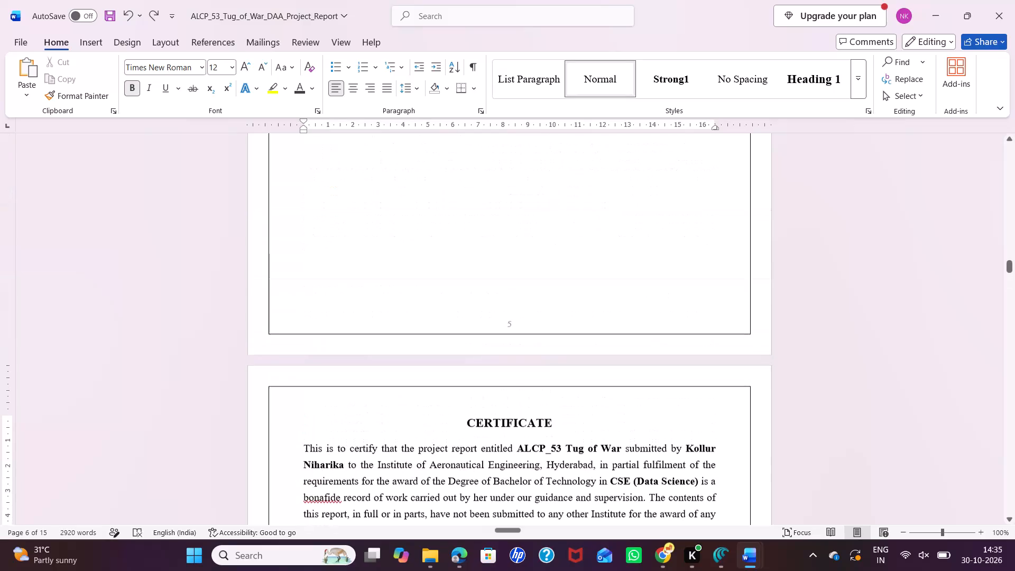
Save the changes to the Tug of War DAA project report.
{"action": "scroll", "coordinate": [322, 300], "scroll_direction": "up", "scroll_amount": 6}
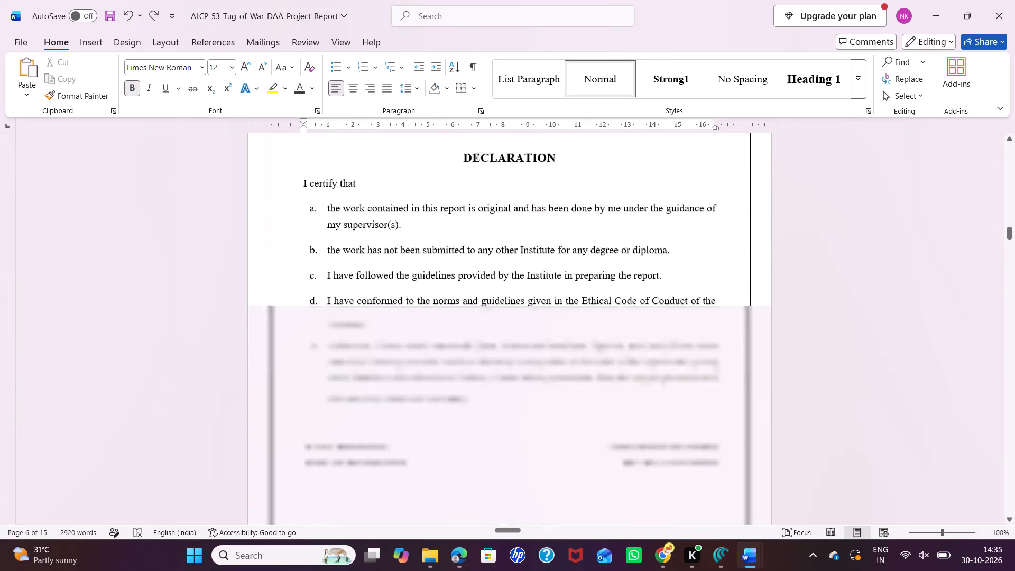
{"action": "scroll", "coordinate": [322, 300], "scroll_direction": "up", "scroll_amount": 17}
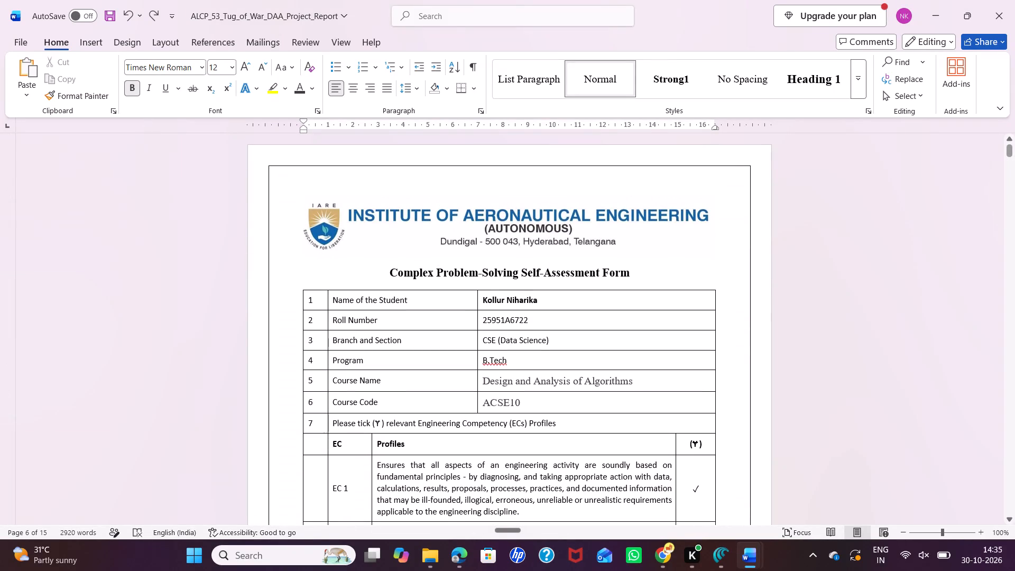
{"action": "key", "text": "ctrl+s"}
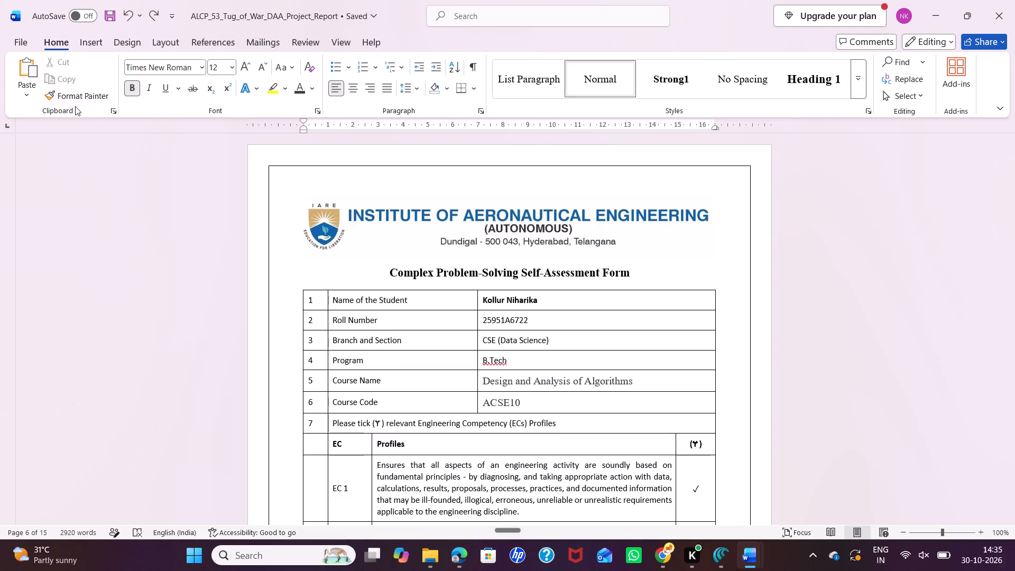
Save the Tug of War report as a PDF in Downloads under the name ALCP_53_Tug_of_War_DAA_Project_Report.
{"action": "left_click", "coordinate": [22, 43]}
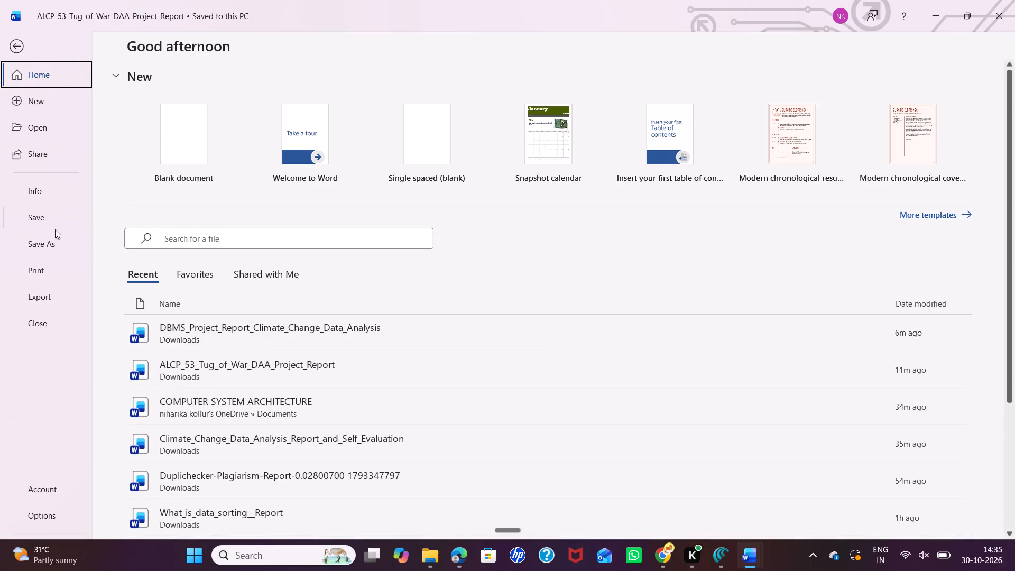
{"action": "left_click", "coordinate": [50, 245]}
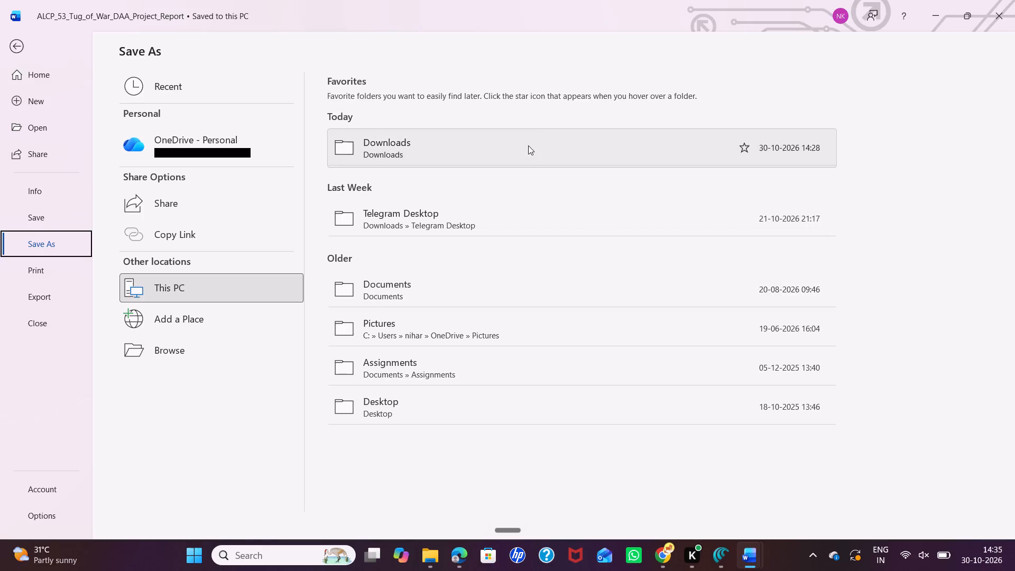
{"action": "left_click", "coordinate": [528, 145]}
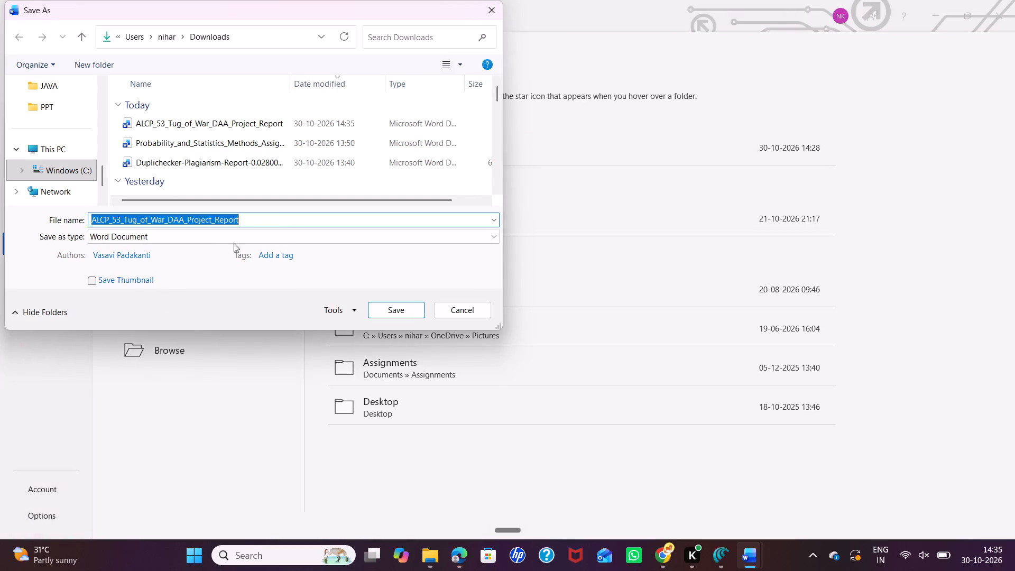
{"action": "left_click", "coordinate": [180, 237]}
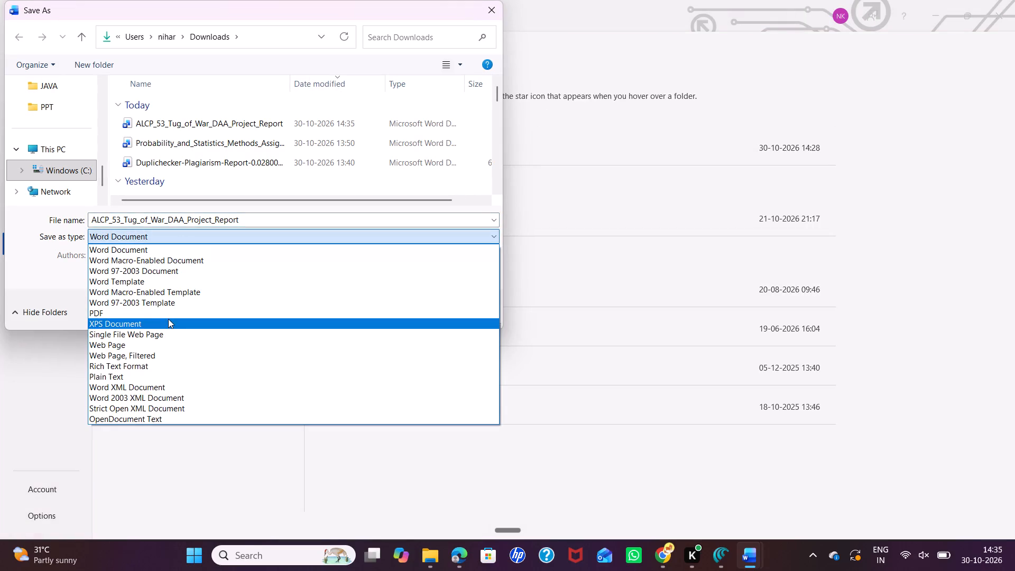
{"action": "left_click", "coordinate": [168, 314]}
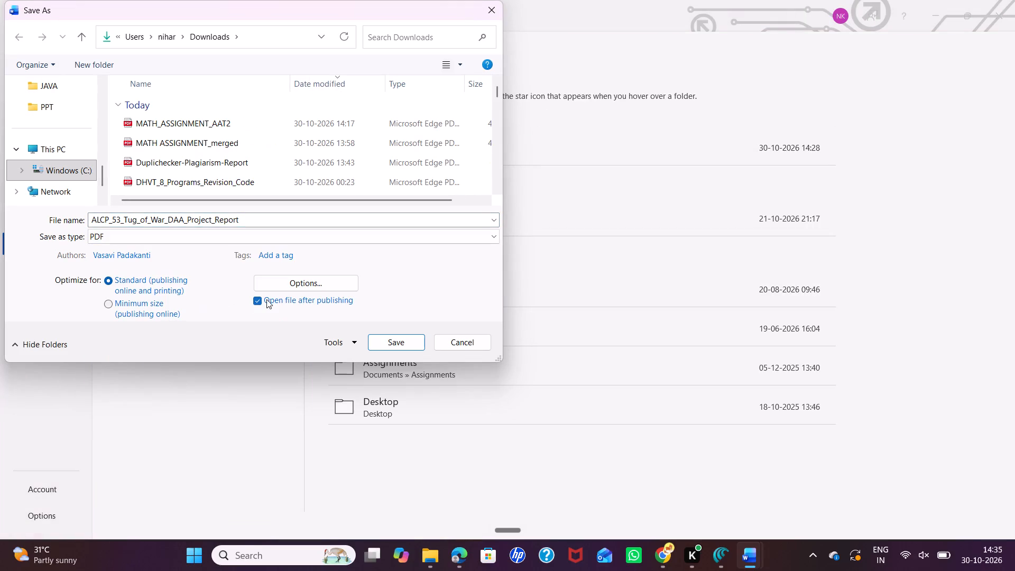
{"action": "scroll", "coordinate": [68, 169], "scroll_direction": "up", "scroll_amount": 1}
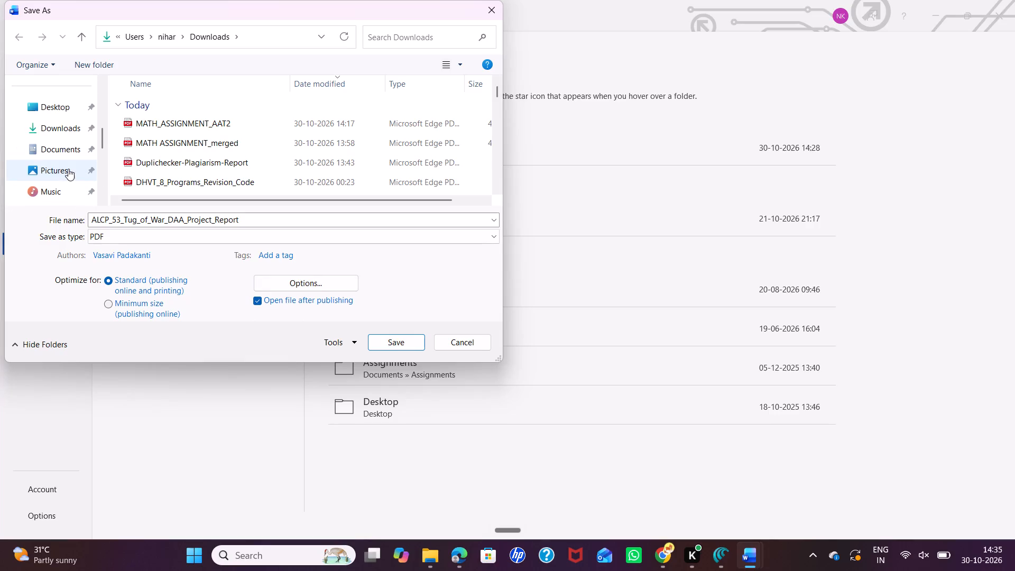
{"action": "scroll", "coordinate": [68, 169], "scroll_direction": "up", "scroll_amount": 1}
{"action": "left_click", "coordinate": [64, 122]}
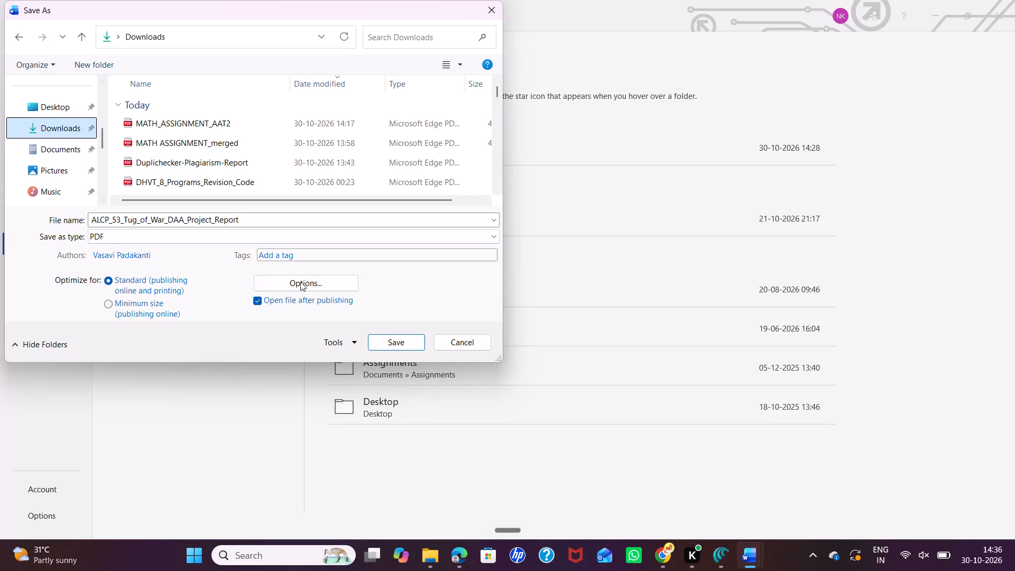
{"action": "left_click", "coordinate": [403, 349]}
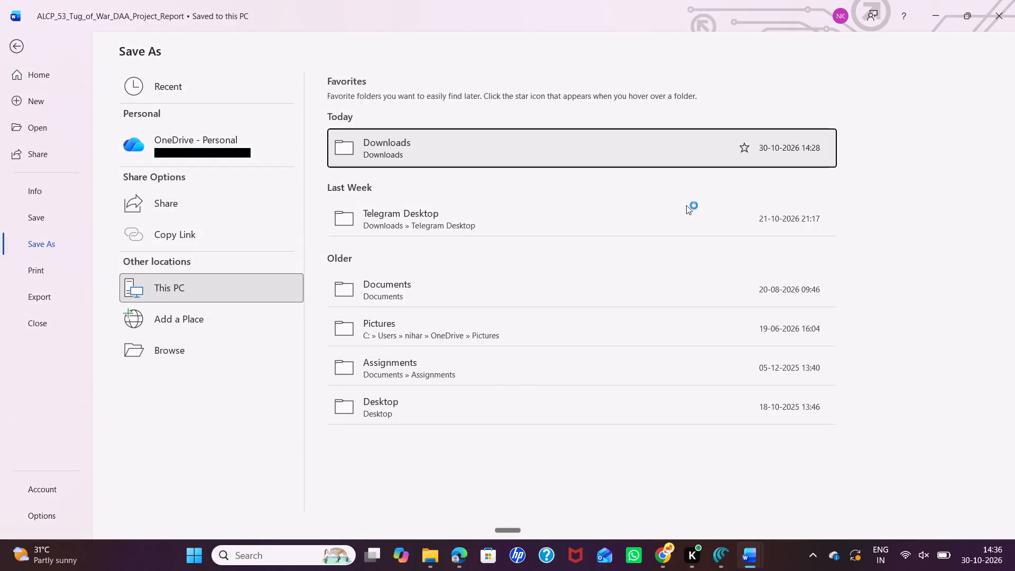
Look through the exported Tug of War PDF from the self-assessment form to the final chapter, then minimise the PDF window.
{"action": "scroll", "coordinate": [620, 318], "scroll_direction": "down", "scroll_amount": 9}
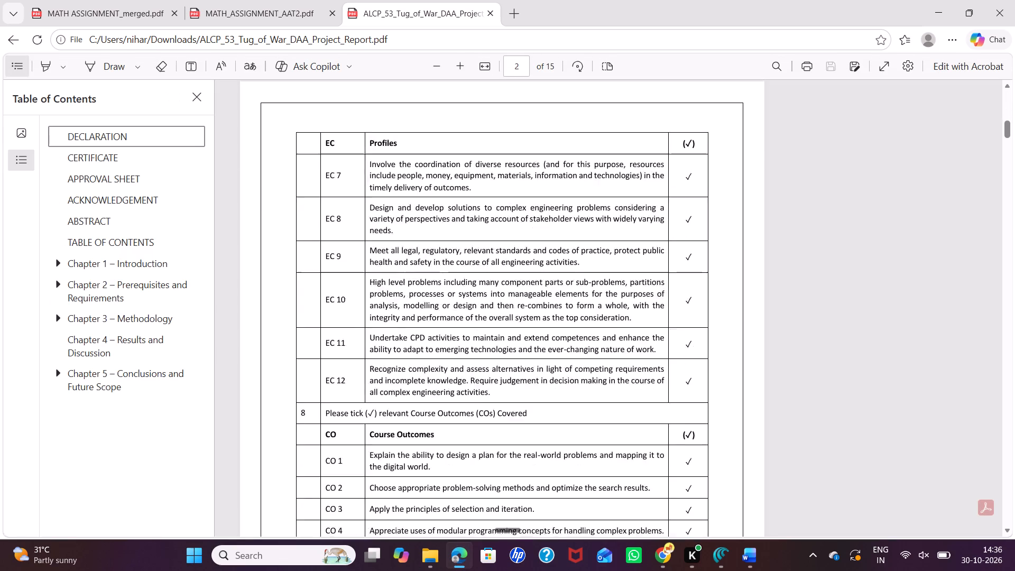
{"action": "scroll", "coordinate": [620, 318], "scroll_direction": "down", "scroll_amount": 12}
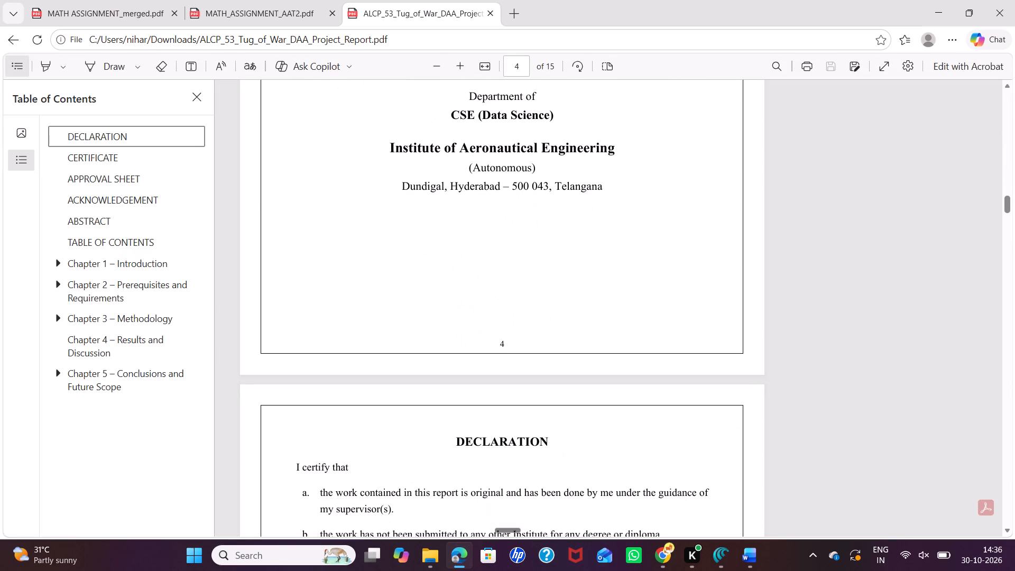
{"action": "scroll", "coordinate": [620, 318], "scroll_direction": "down", "scroll_amount": 17}
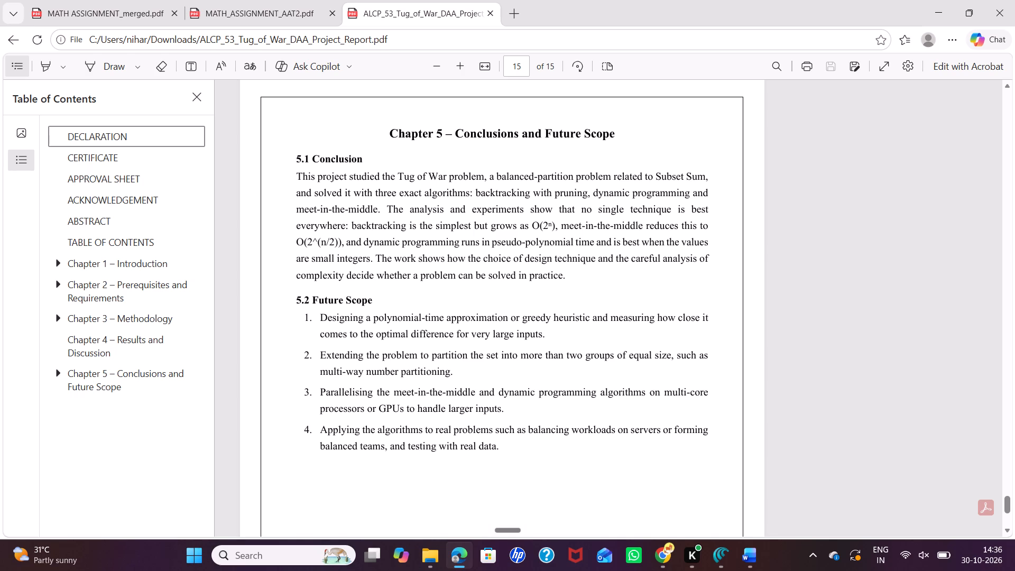
{"action": "left_click", "coordinate": [242, 0]}
{"action": "left_click", "coordinate": [430, 3]}
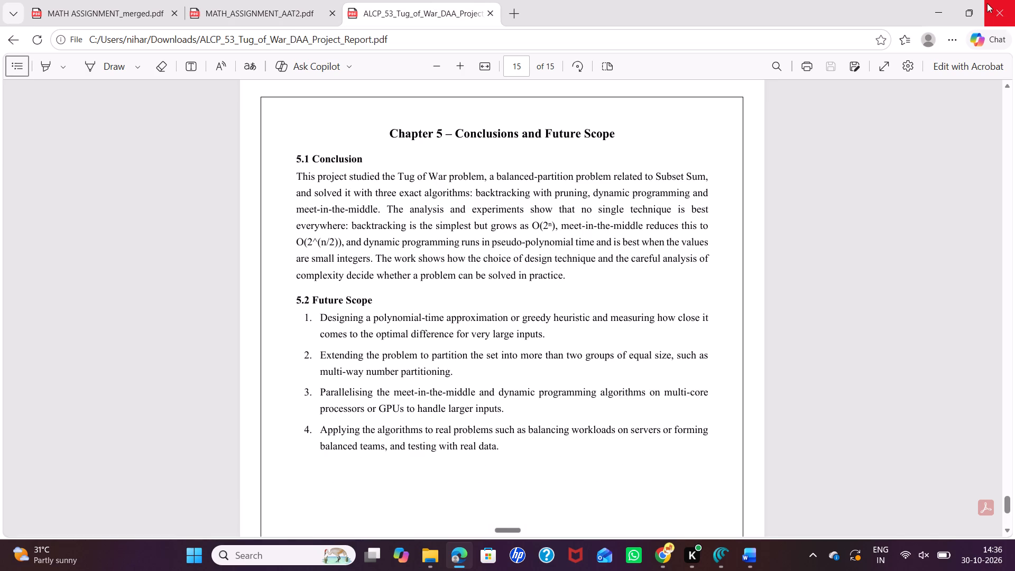
{"action": "left_click", "coordinate": [940, 17]}
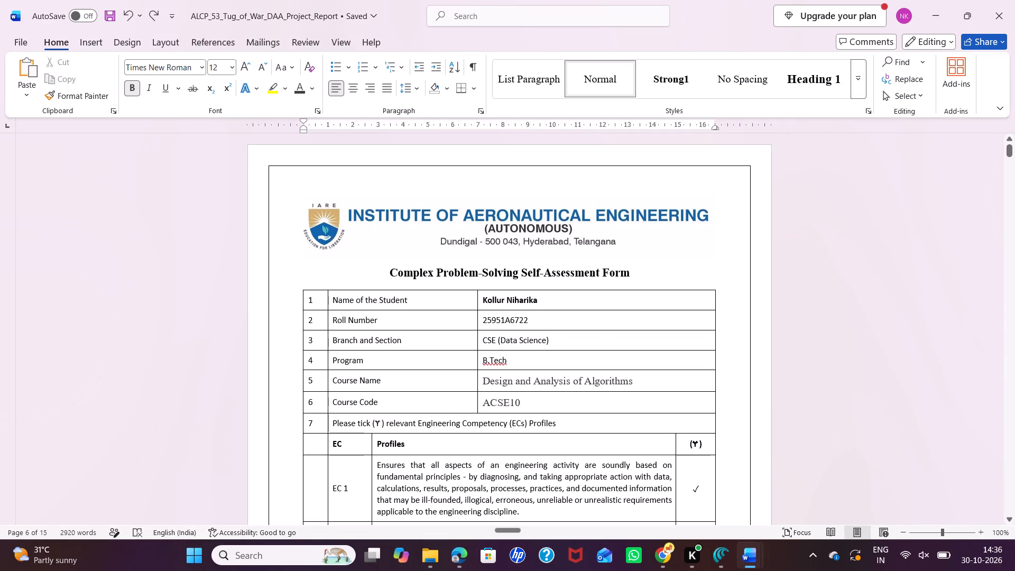
Close the Tug of War report document.
{"action": "left_click", "coordinate": [983, 13]}
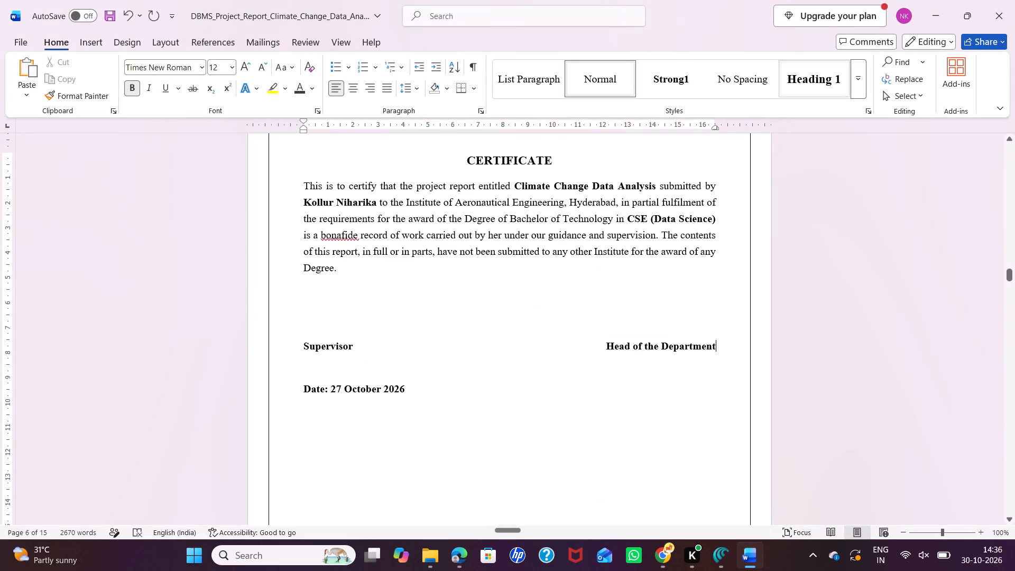
Review the DBMS Climate Change report from the self-assessment form through the certificate and approval pages to the last chapter.
{"action": "scroll", "coordinate": [472, 396], "scroll_direction": "up", "scroll_amount": 19}
{"action": "scroll", "coordinate": [472, 396], "scroll_direction": "up", "scroll_amount": 15}
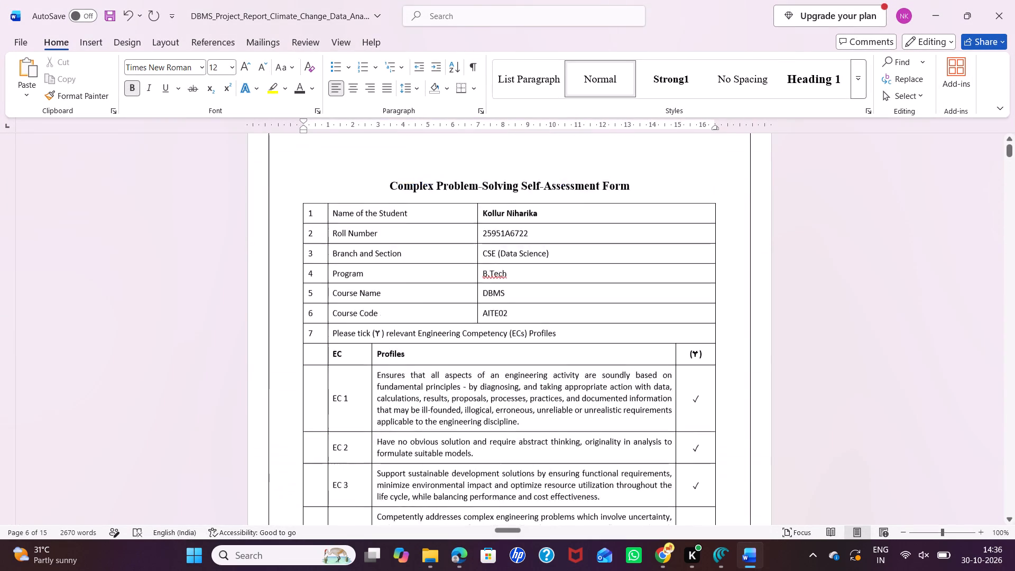
{"action": "scroll", "coordinate": [510, 380], "scroll_direction": "down", "scroll_amount": 10}
{"action": "scroll", "coordinate": [510, 380], "scroll_direction": "up", "scroll_amount": 1}
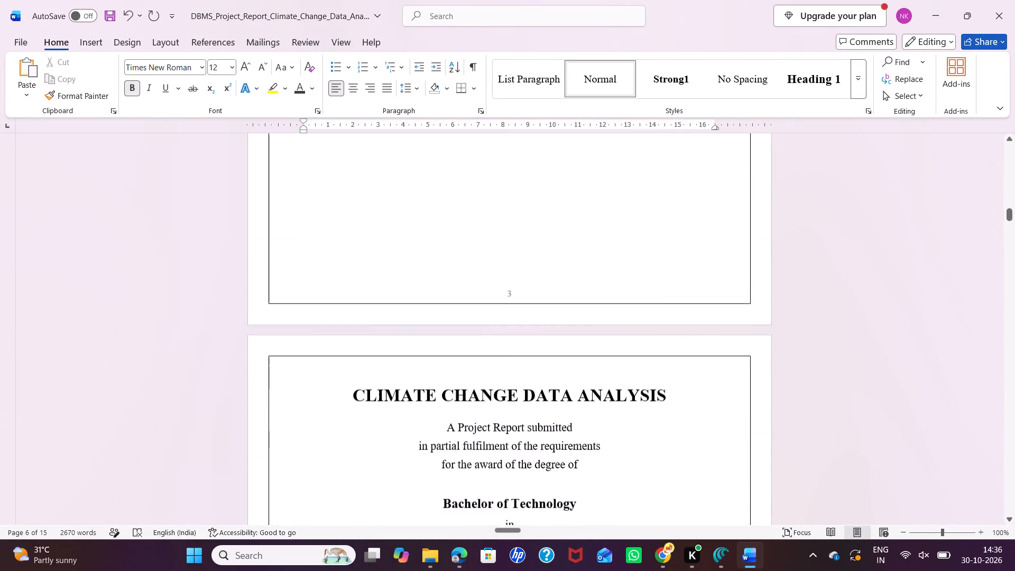
{"action": "scroll", "coordinate": [510, 380], "scroll_direction": "up", "scroll_amount": 1}
{"action": "scroll", "coordinate": [510, 380], "scroll_direction": "down", "scroll_amount": 13}
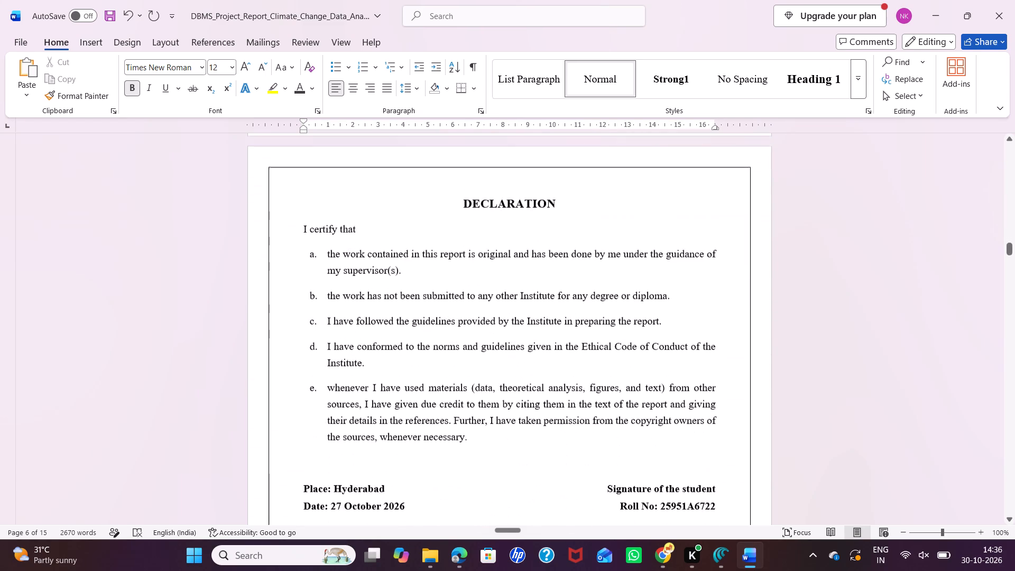
{"action": "scroll", "coordinate": [510, 380], "scroll_direction": "down", "scroll_amount": 10}
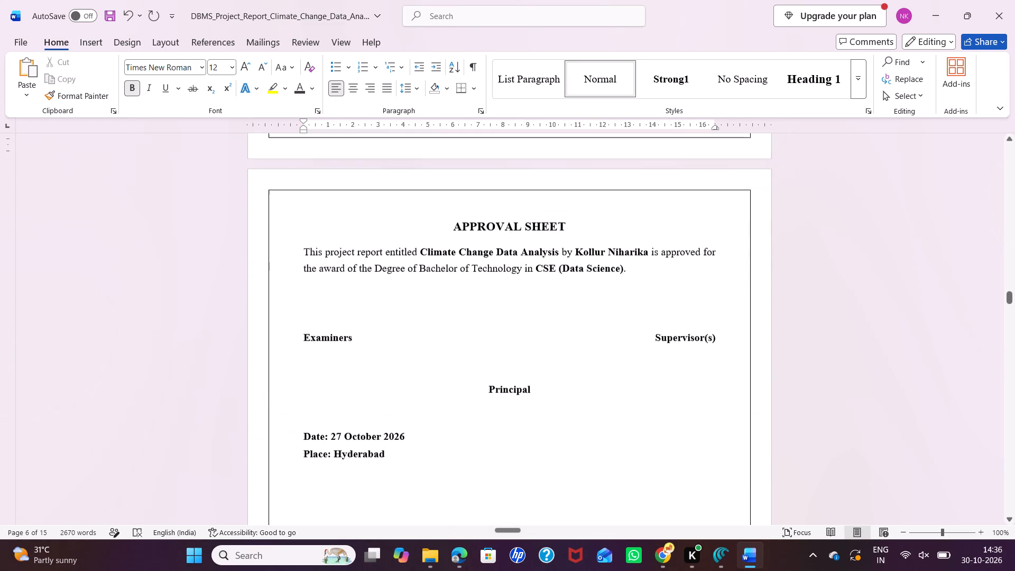
{"action": "scroll", "coordinate": [510, 380], "scroll_direction": "down", "scroll_amount": 10}
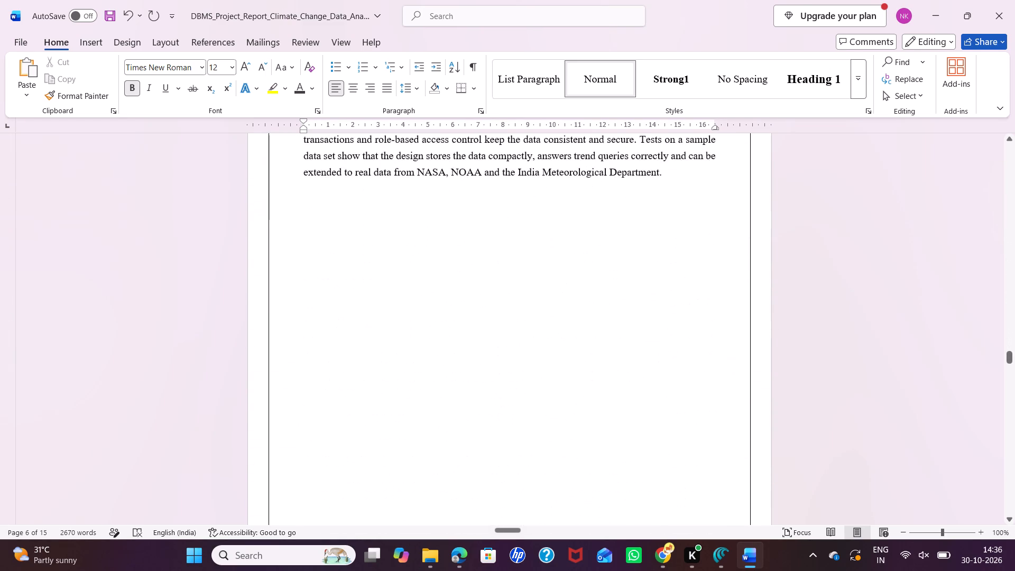
{"action": "scroll", "coordinate": [510, 380], "scroll_direction": "down", "scroll_amount": 12}
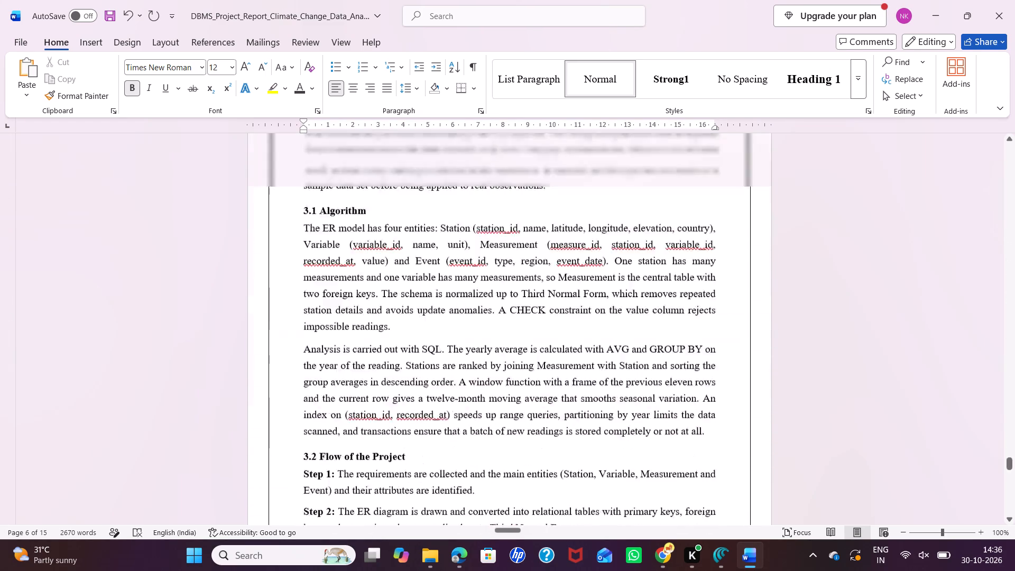
{"action": "scroll", "coordinate": [510, 380], "scroll_direction": "down", "scroll_amount": 5}
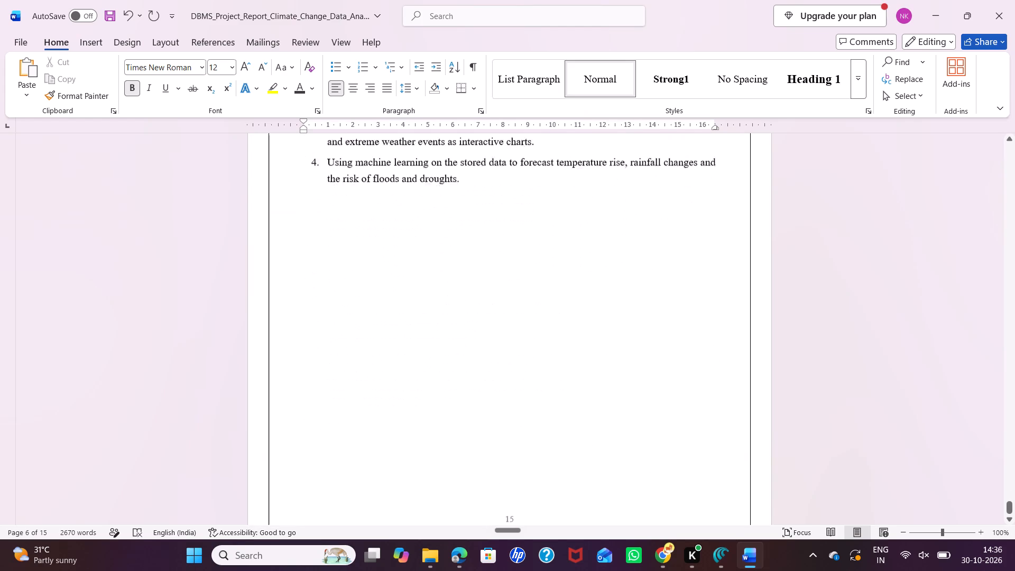
{"action": "scroll", "coordinate": [510, 380], "scroll_direction": "down", "scroll_amount": 16}
{"action": "scroll", "coordinate": [510, 380], "scroll_direction": "up", "scroll_amount": 17}
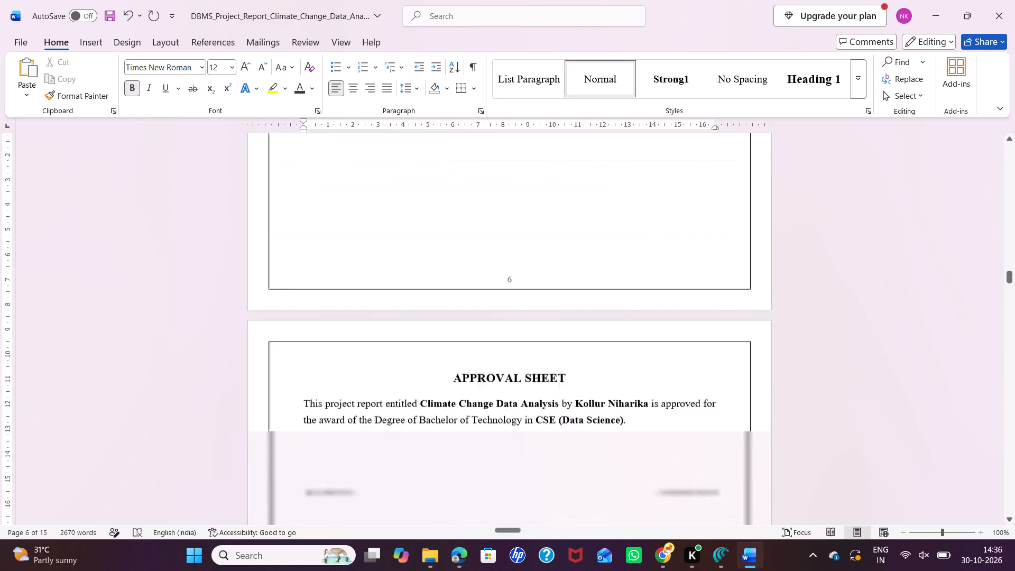
{"action": "scroll", "coordinate": [510, 380], "scroll_direction": "up", "scroll_amount": 7}
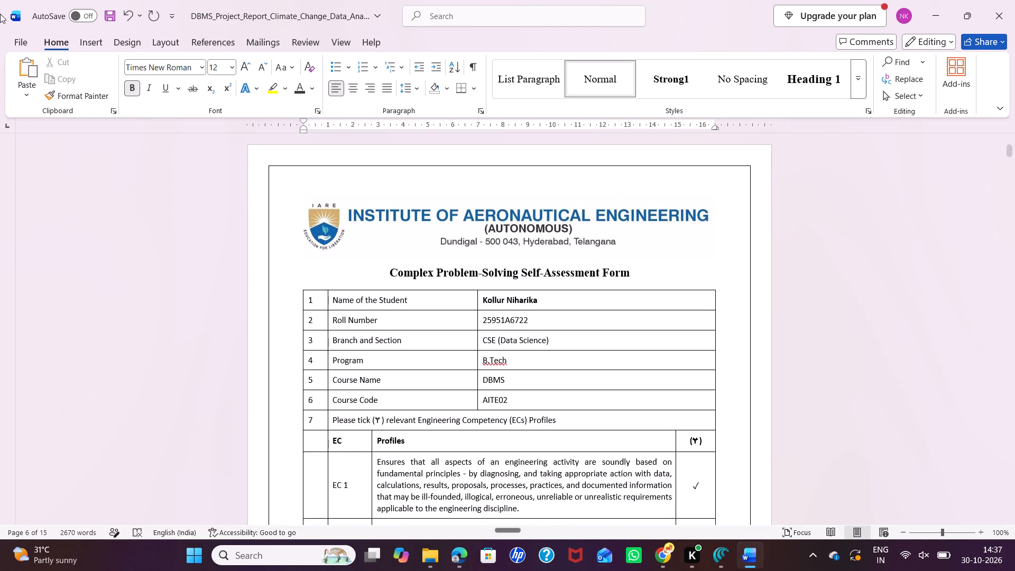
Save the Climate Change report as a PDF in Downloads under the name DBMS_Project_Report_Climate_Change_Data_Analysis.
{"action": "left_click", "coordinate": [18, 41]}
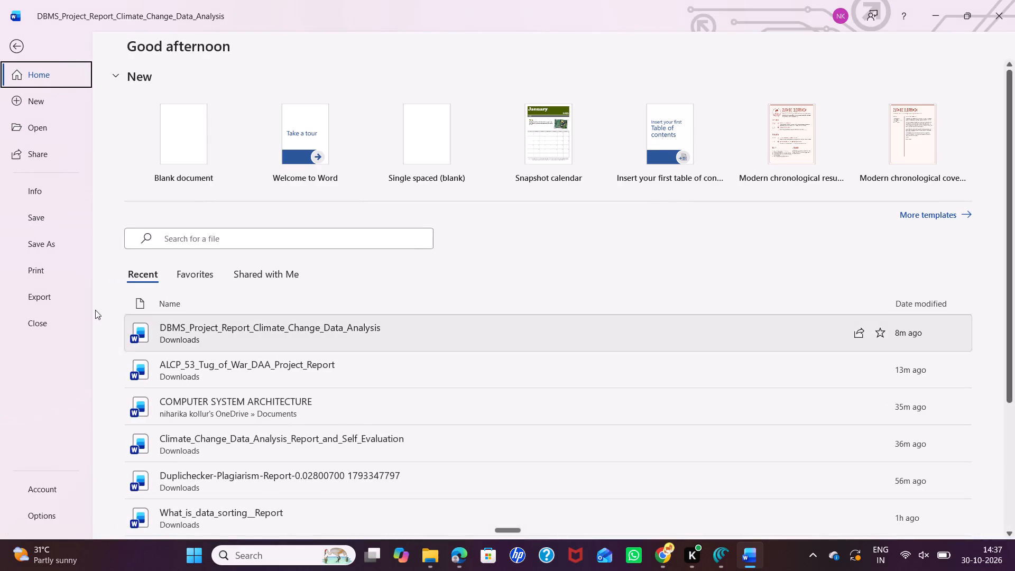
{"action": "left_click", "coordinate": [59, 237]}
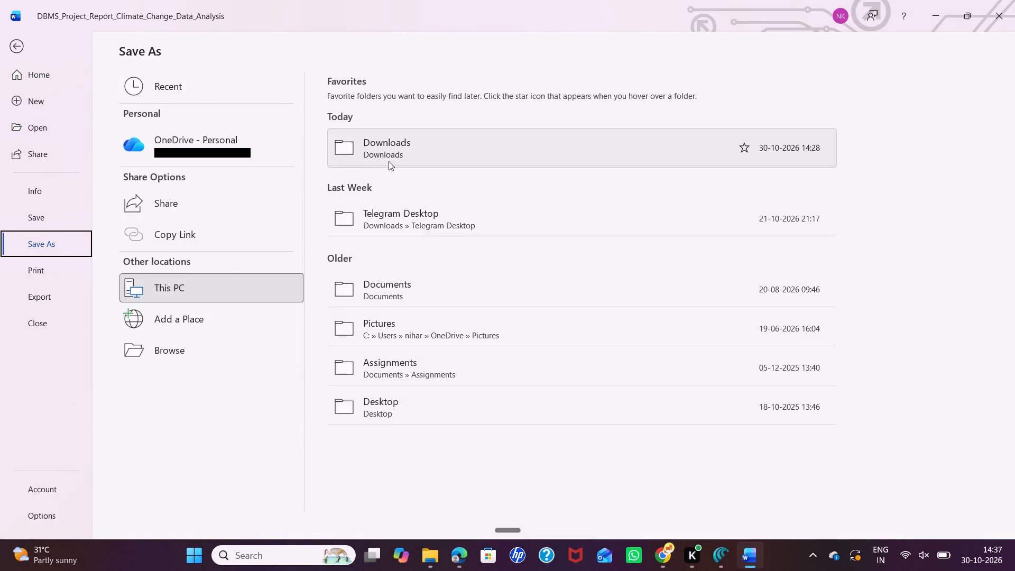
{"action": "left_click", "coordinate": [389, 161]}
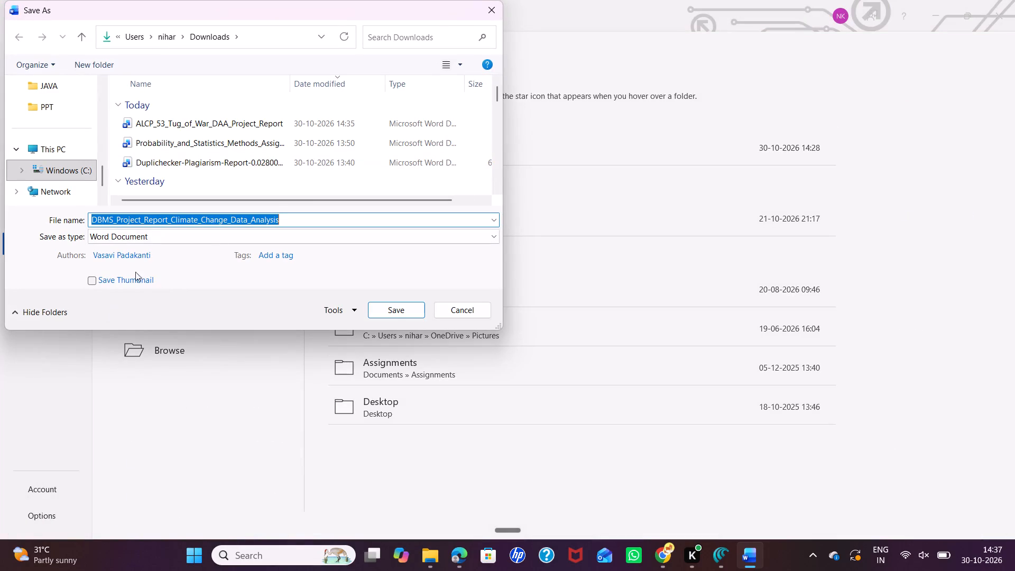
{"action": "left_click", "coordinate": [154, 236]}
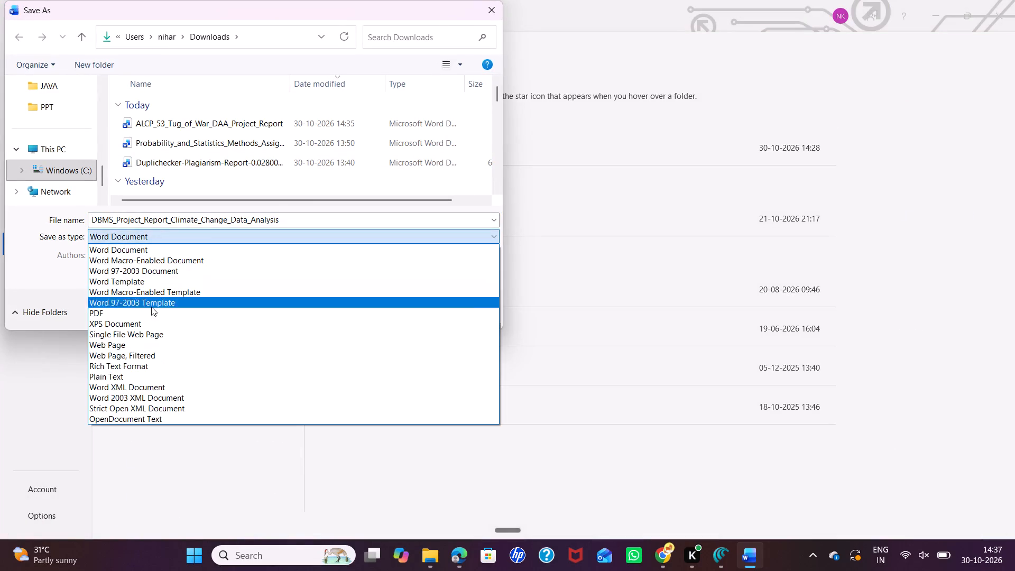
{"action": "left_click", "coordinate": [152, 311]}
{"action": "scroll", "coordinate": [63, 153], "scroll_direction": "up", "scroll_amount": 1}
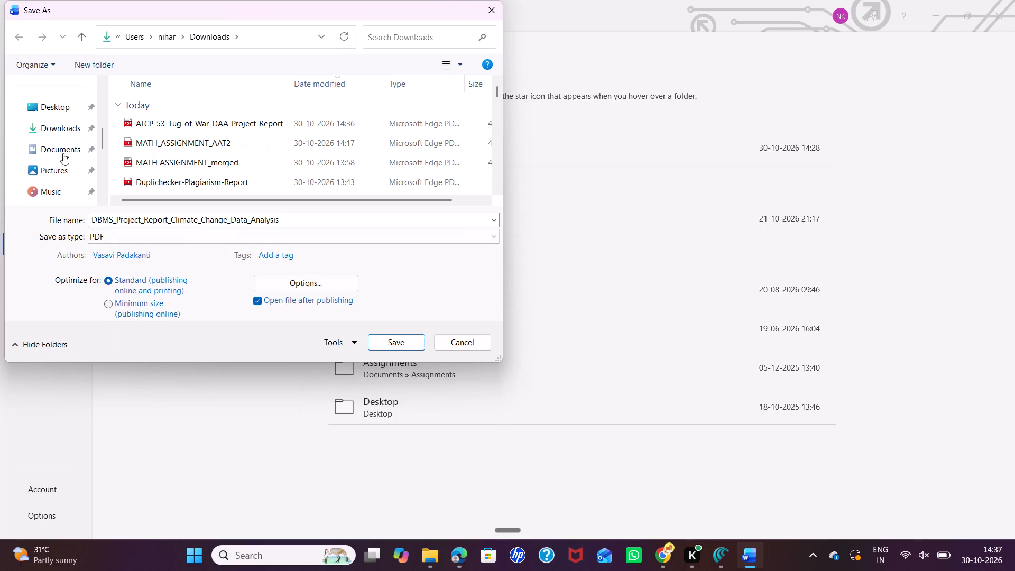
{"action": "left_click", "coordinate": [62, 133]}
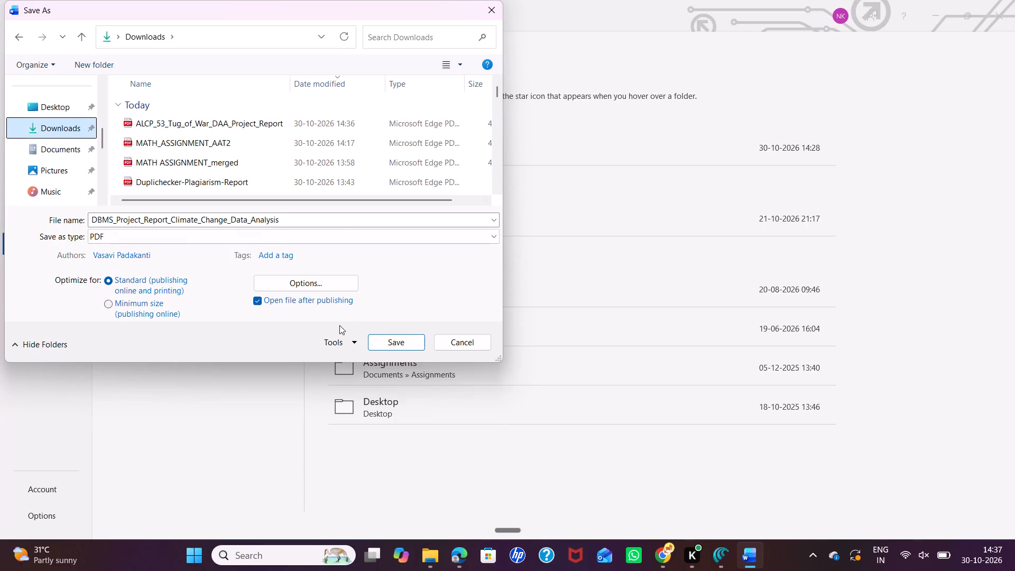
{"action": "left_click", "coordinate": [398, 342]}
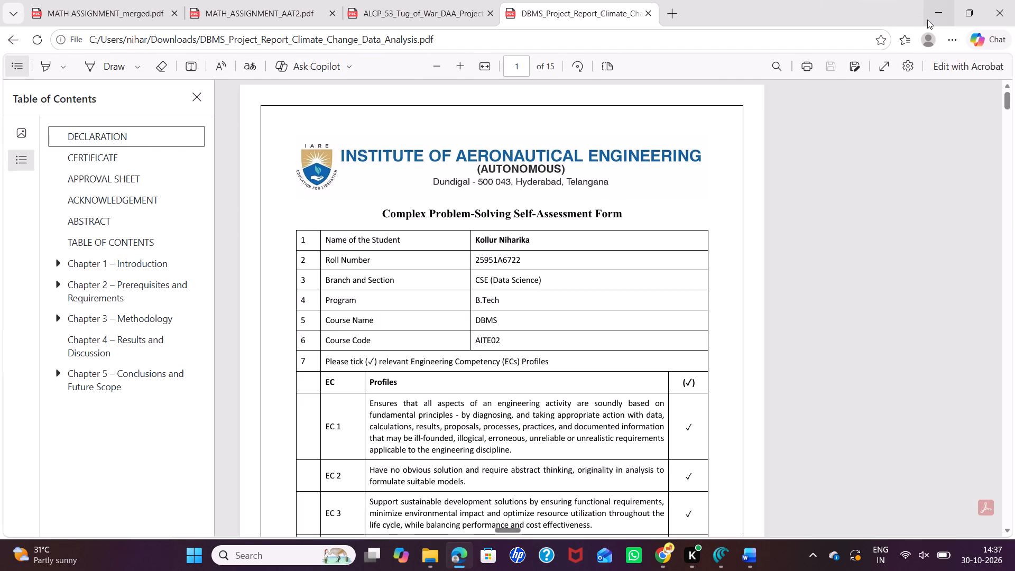
Look through the exported Climate Change PDF from the self-assessment form to the title page, then minimise the PDF and Word windows.
{"action": "scroll", "coordinate": [668, 285], "scroll_direction": "down", "scroll_amount": 4}
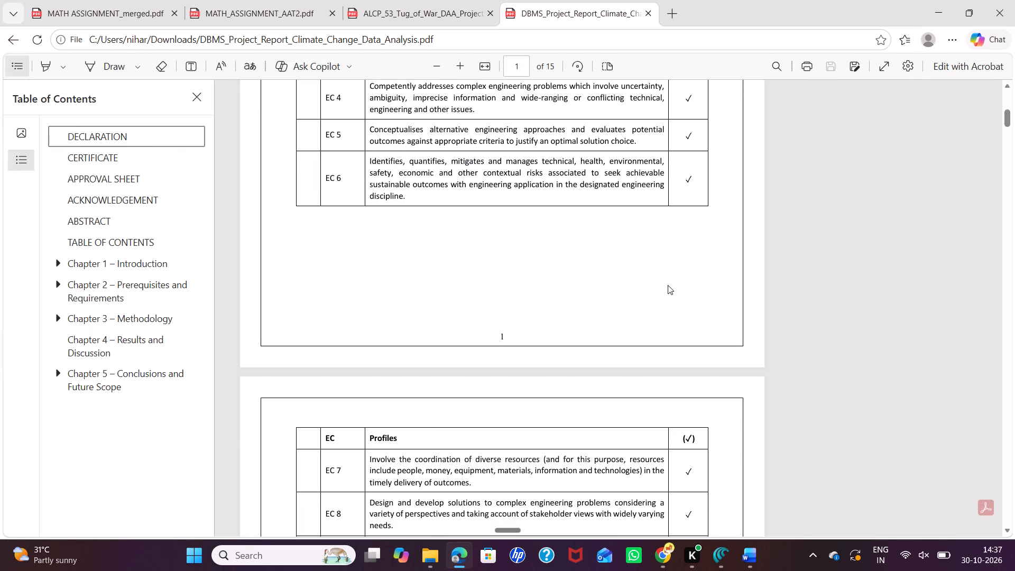
{"action": "scroll", "coordinate": [668, 285], "scroll_direction": "down", "scroll_amount": 12}
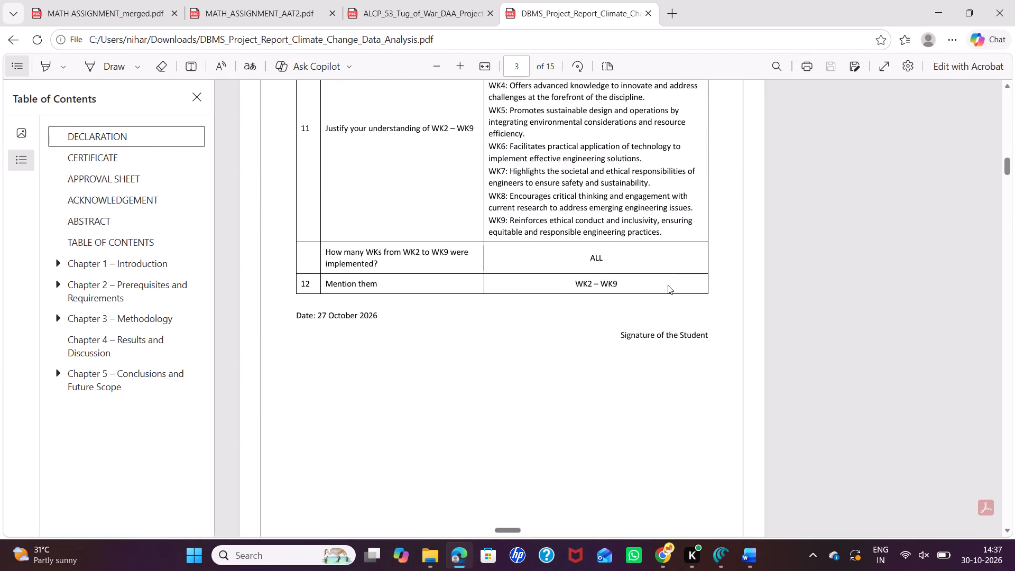
{"action": "scroll", "coordinate": [668, 285], "scroll_direction": "down", "scroll_amount": 7}
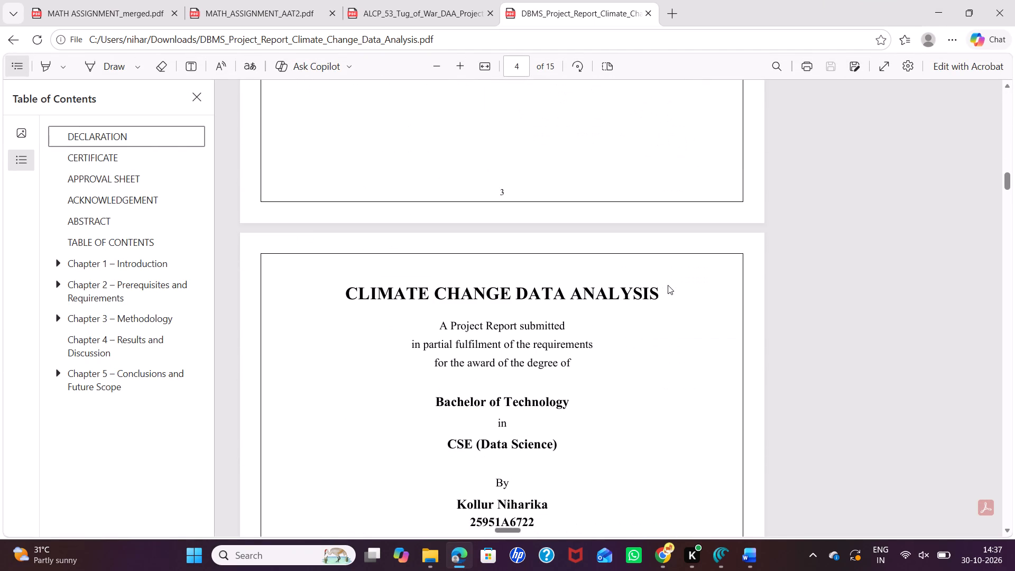
{"action": "scroll", "coordinate": [668, 285], "scroll_direction": "down", "scroll_amount": 3}
{"action": "left_click", "coordinate": [945, 16]}
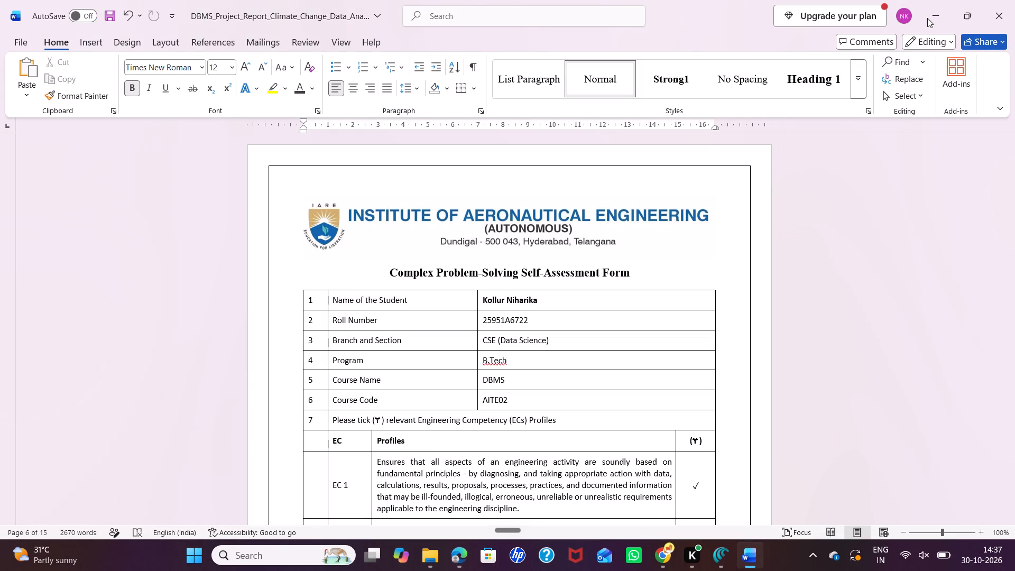
{"action": "left_click", "coordinate": [927, 18]}
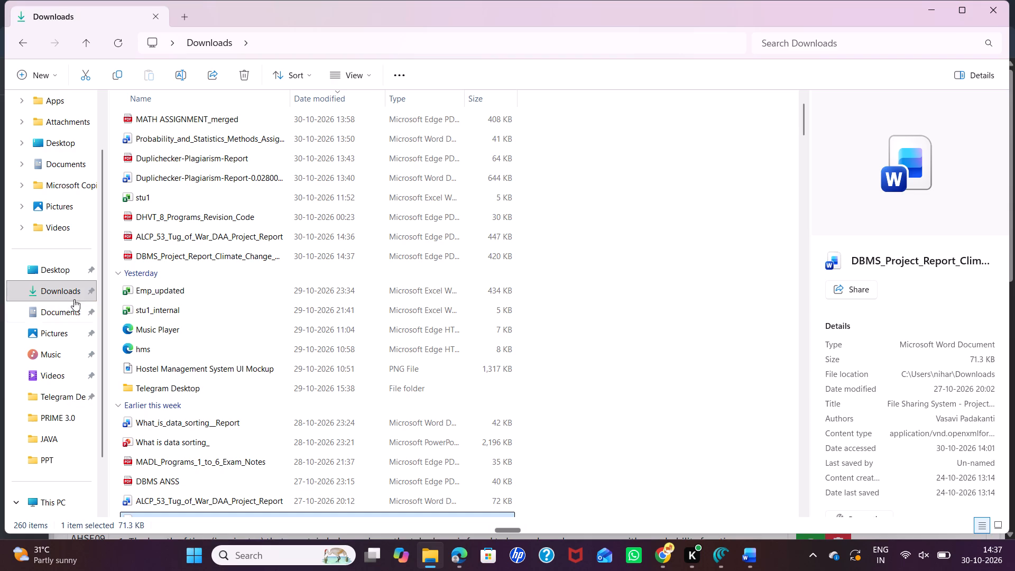
In File Explorer, open the PPT folder inside Documents and copy the DAA AAT 2 video file.
{"action": "left_click", "coordinate": [66, 319]}
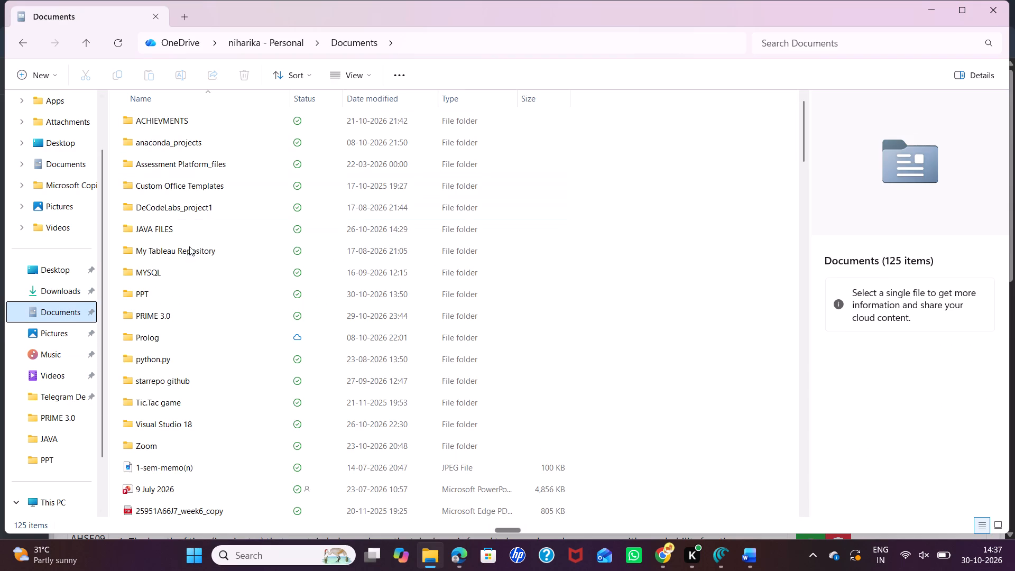
{"action": "double_click", "coordinate": [181, 294]}
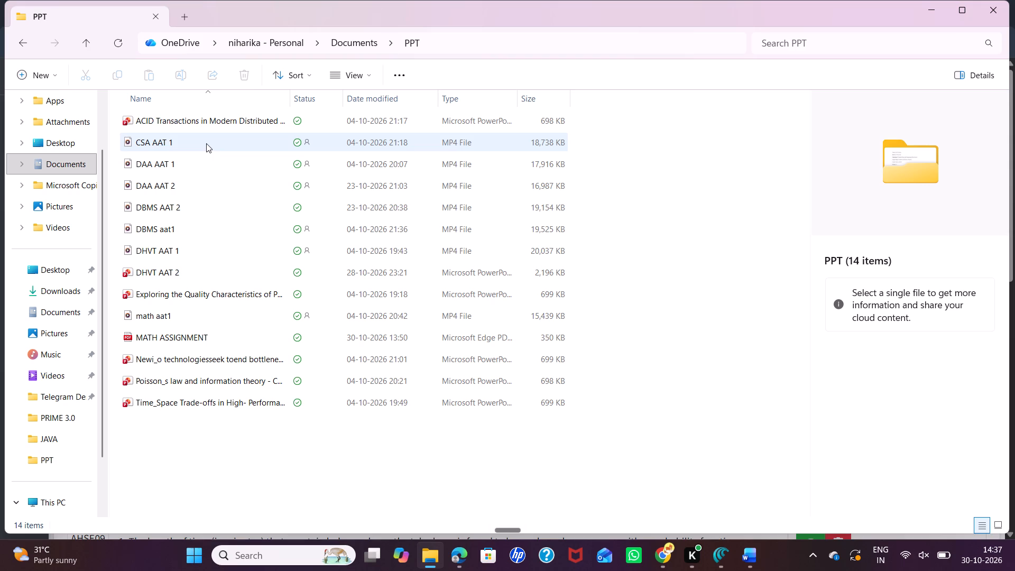
{"action": "left_click", "coordinate": [209, 189]}
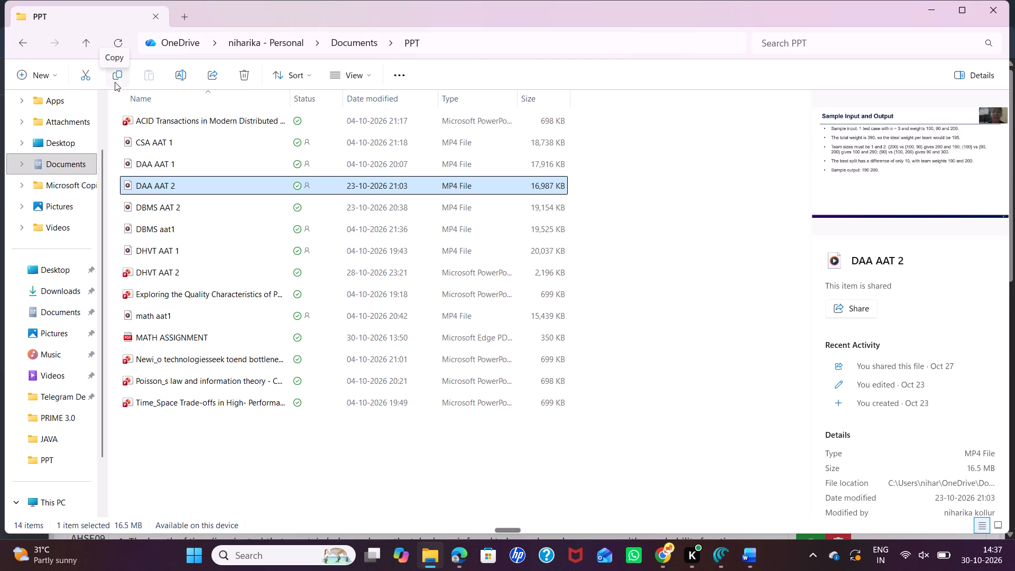
{"action": "left_click", "coordinate": [115, 82]}
Switch to the AAT-II page in Chrome and get the question for Design and Analysis of Algorithms (ACSE10).
{"action": "left_click", "coordinate": [657, 559]}
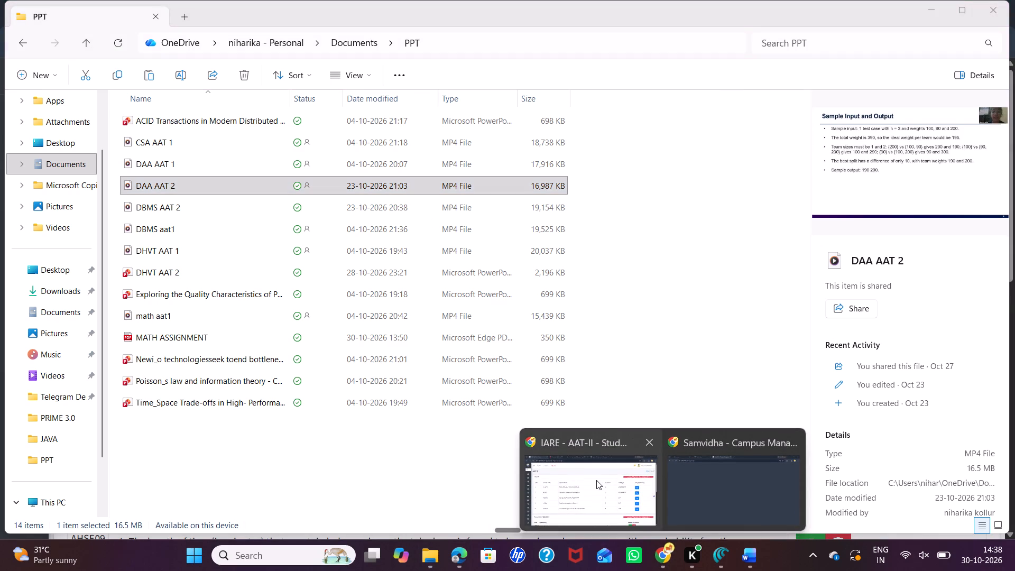
{"action": "left_click", "coordinate": [596, 480]}
{"action": "scroll", "coordinate": [783, 298], "scroll_direction": "down", "scroll_amount": 1}
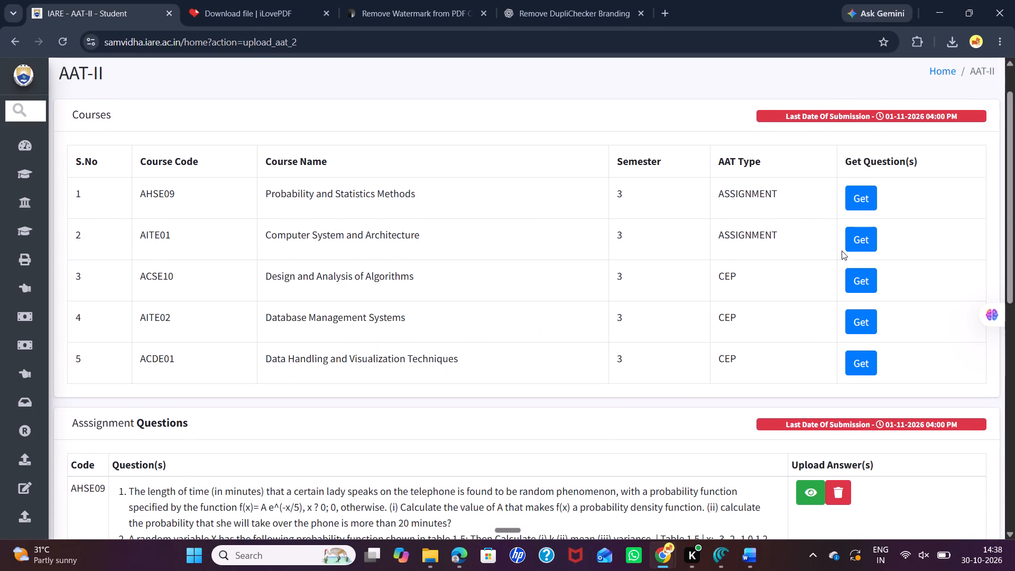
{"action": "left_click", "coordinate": [853, 278]}
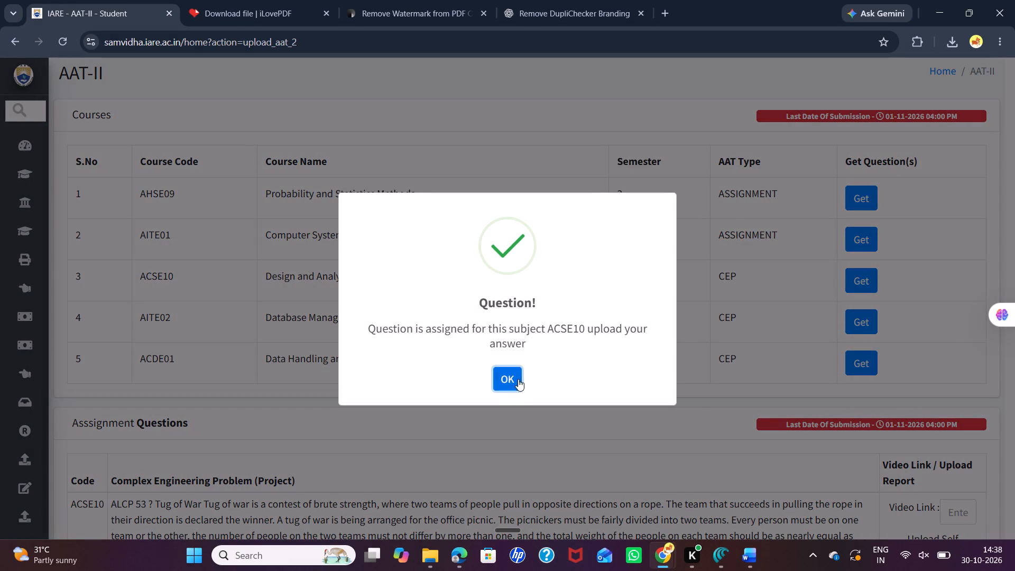
{"action": "left_click", "coordinate": [518, 379]}
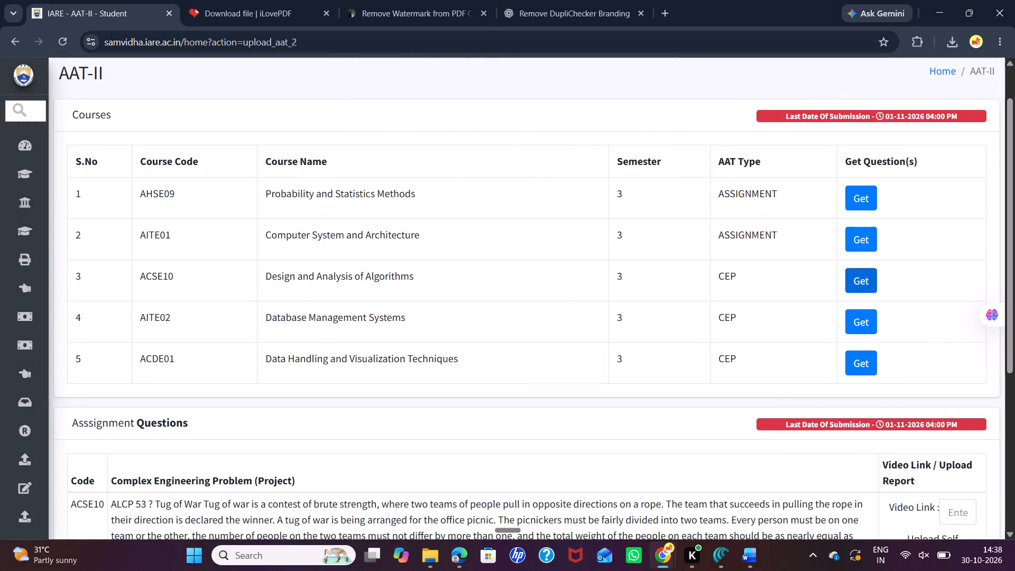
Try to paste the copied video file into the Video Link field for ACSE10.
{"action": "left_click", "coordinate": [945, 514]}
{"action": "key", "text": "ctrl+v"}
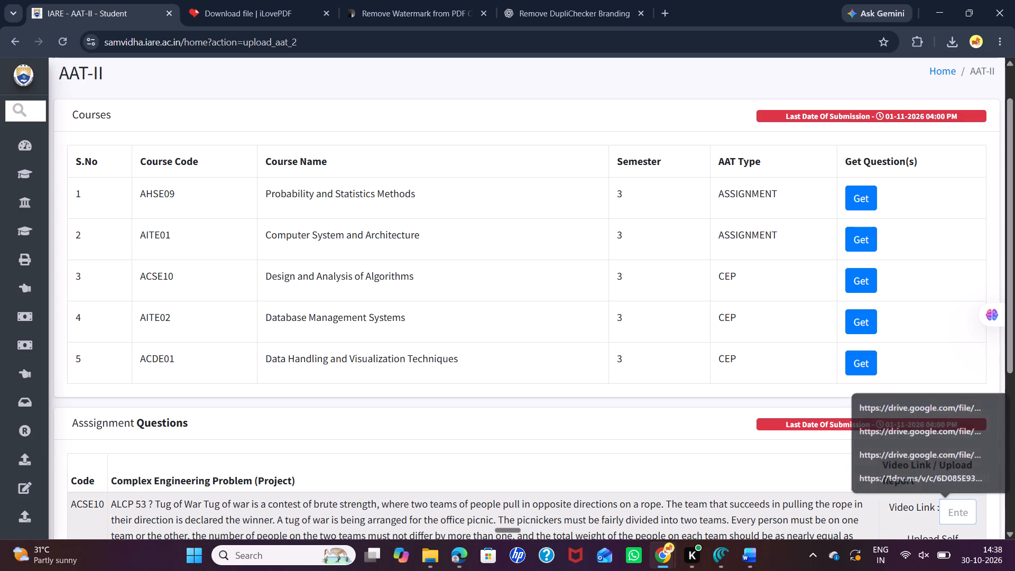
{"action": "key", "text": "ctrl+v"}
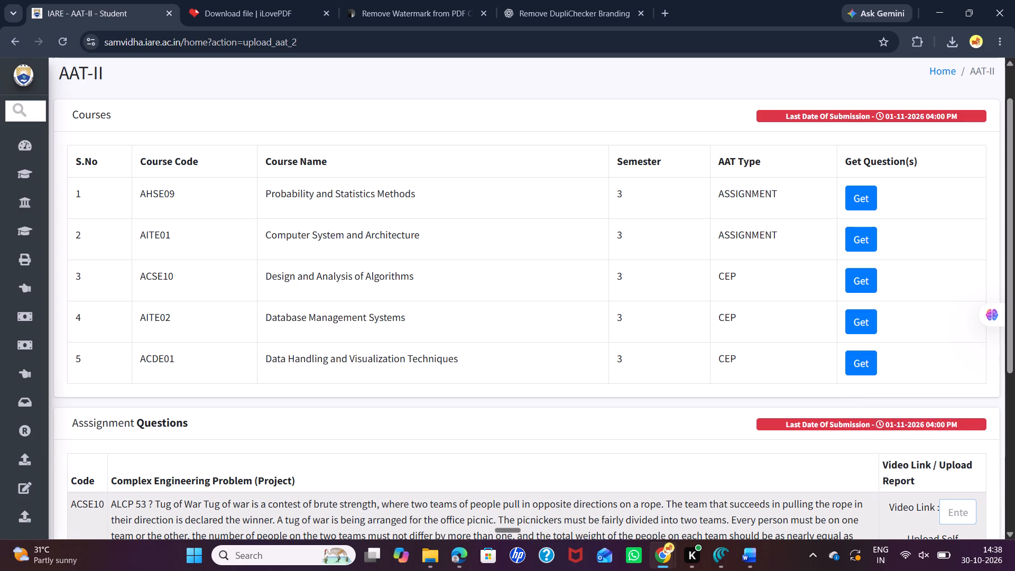
Copy the sharing link of the DAA AAT 2 video from File Explorer and paste it as the ACSE10 video link in Chrome.
{"action": "key", "text": "alt+Tab"}
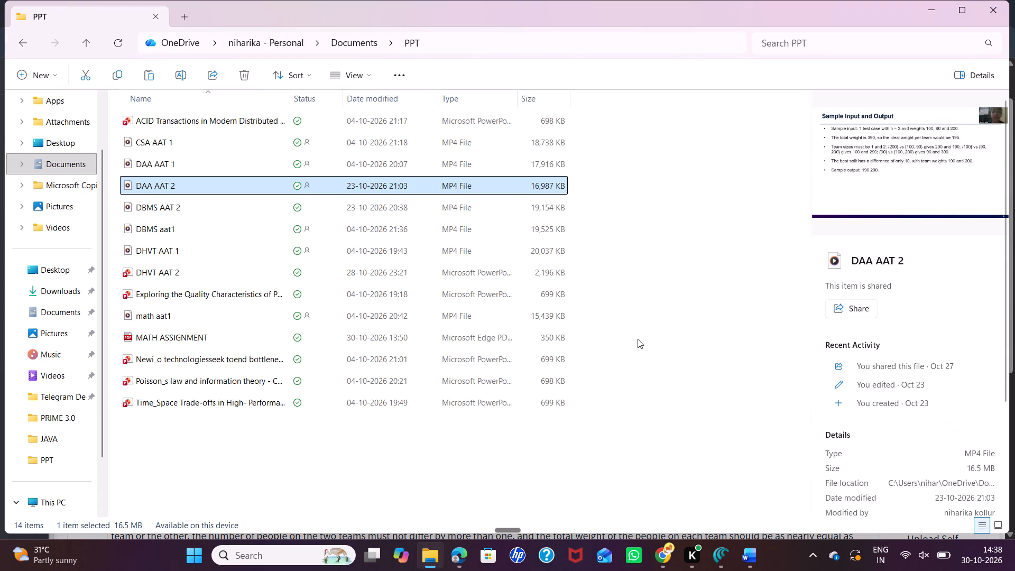
{"action": "left_click", "coordinate": [211, 80]}
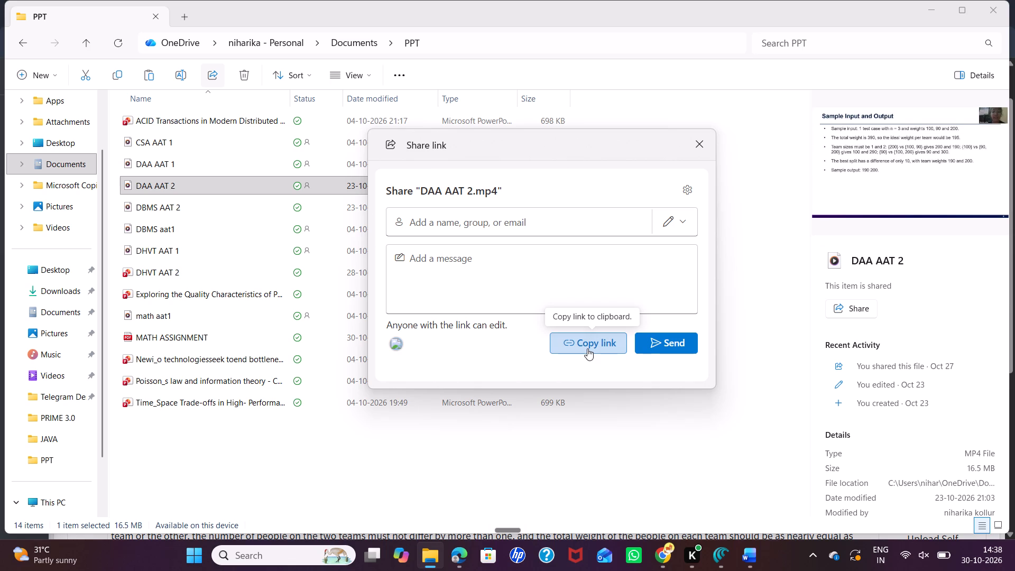
{"action": "left_click", "coordinate": [595, 346]}
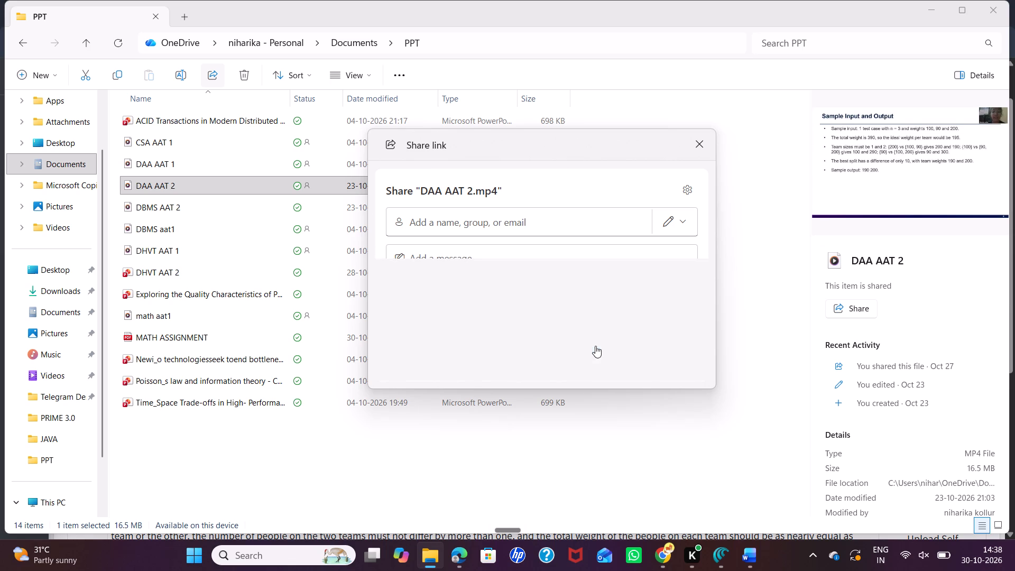
{"action": "key", "text": "alt+Tab"}
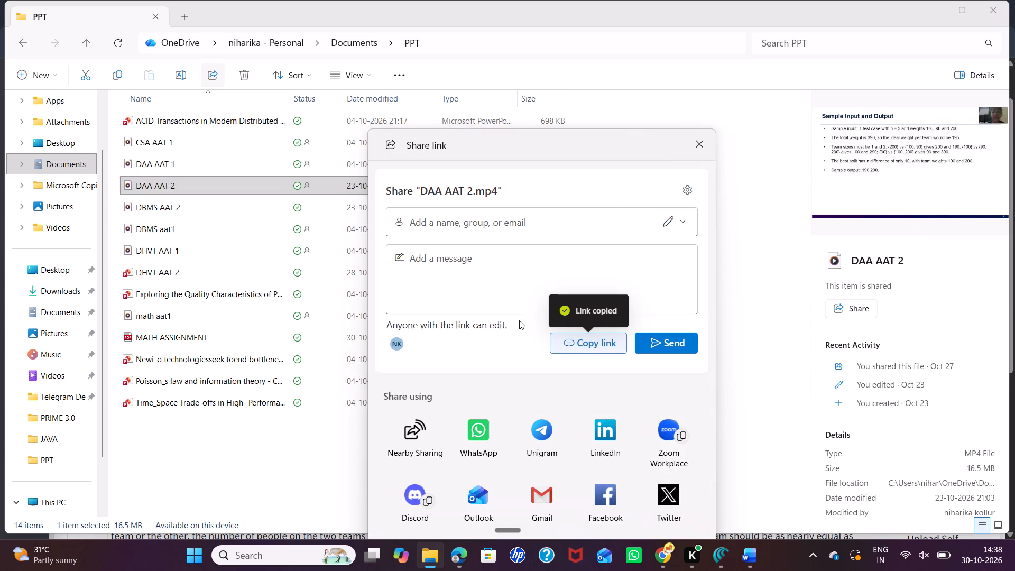
{"action": "key", "text": "alt+Tab"}
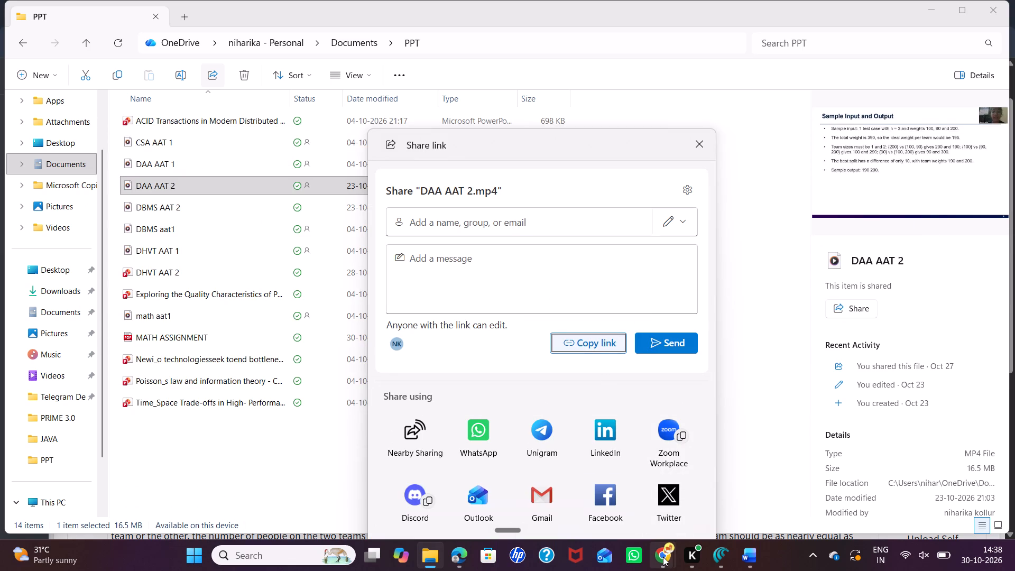
{"action": "left_click", "coordinate": [663, 557]}
{"action": "left_click", "coordinate": [620, 510]}
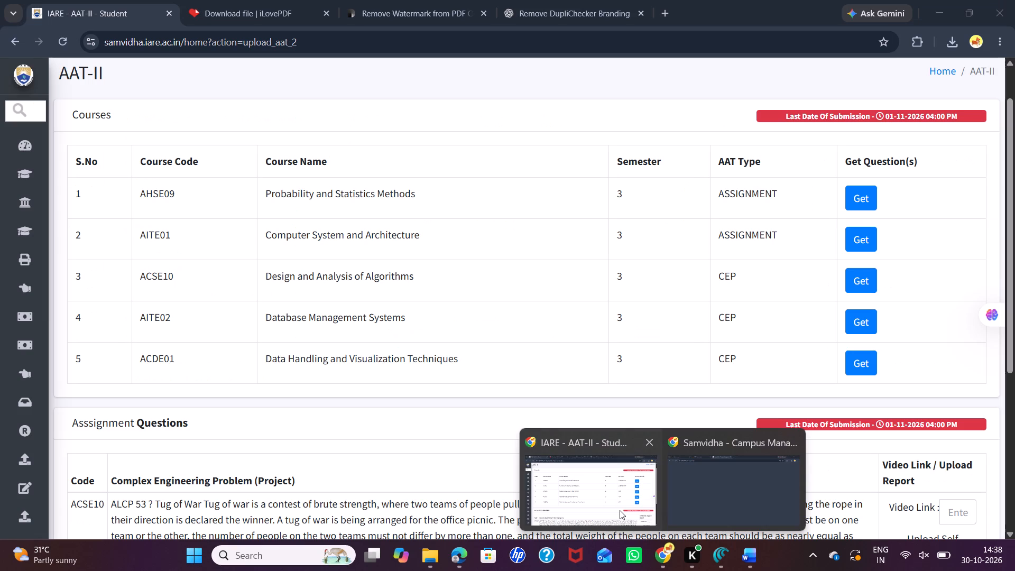
{"action": "key", "text": "ctrl+v"}
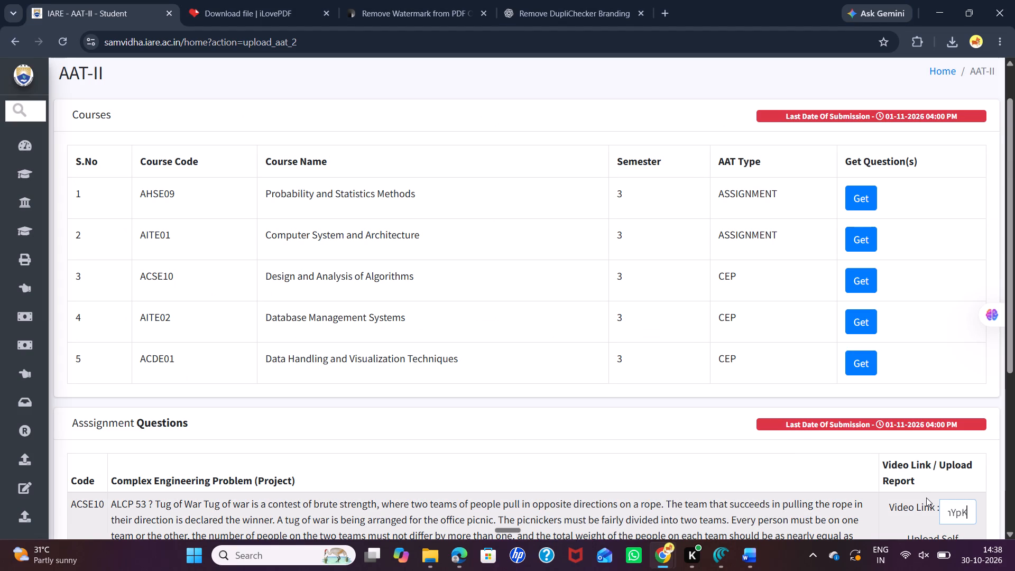
Attach the PDF ALCP_53_Tug_of_War_DAA_Project_Report from Downloads as the ACSE10 project report and upload the answer.
{"action": "scroll", "coordinate": [965, 445], "scroll_direction": "down", "scroll_amount": 2}
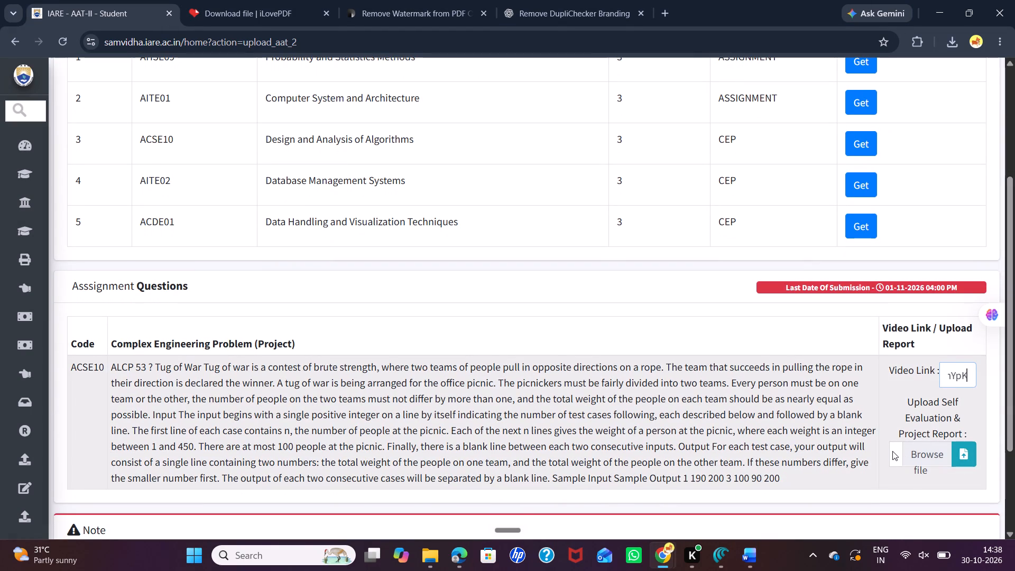
{"action": "left_click", "coordinate": [896, 452]}
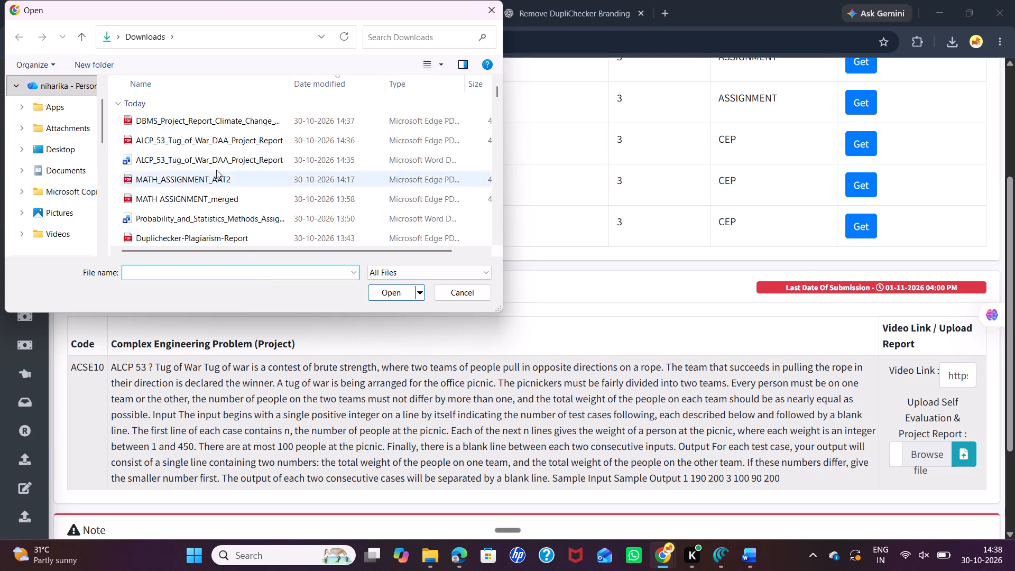
{"action": "left_click", "coordinate": [220, 141]}
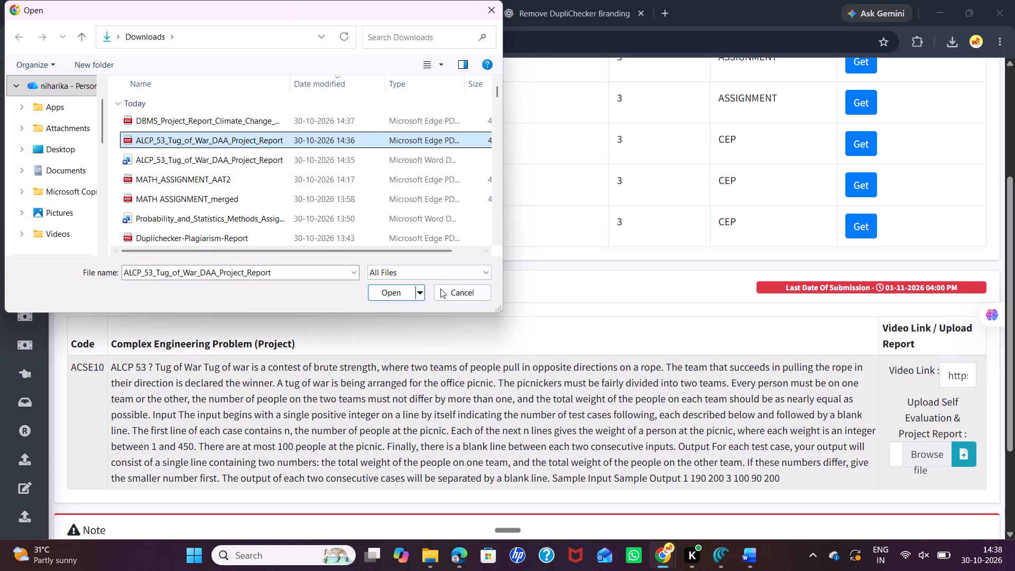
{"action": "left_click", "coordinate": [397, 288]}
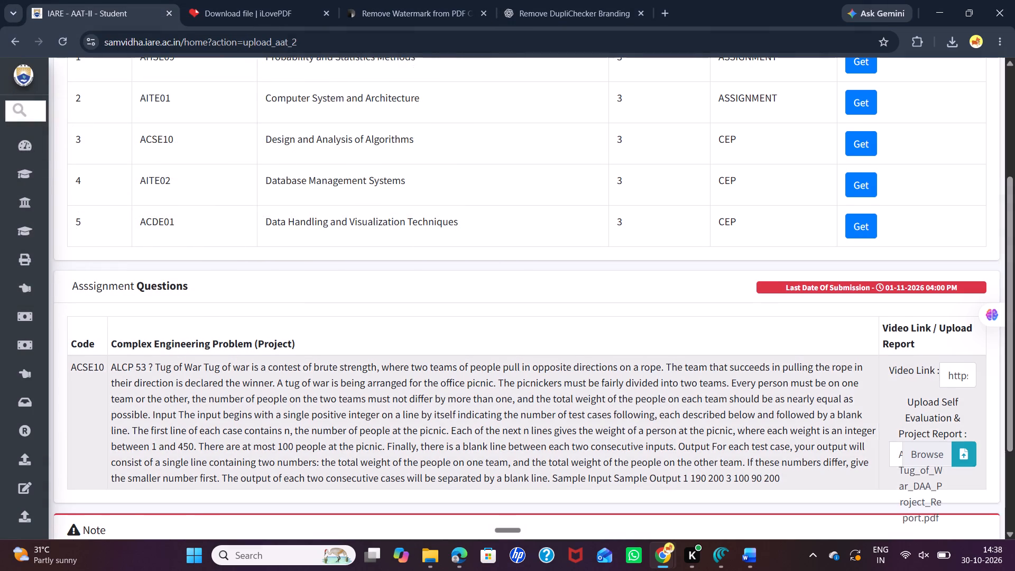
{"action": "scroll", "coordinate": [765, 427], "scroll_direction": "down", "scroll_amount": 3}
{"action": "left_click", "coordinate": [963, 323]}
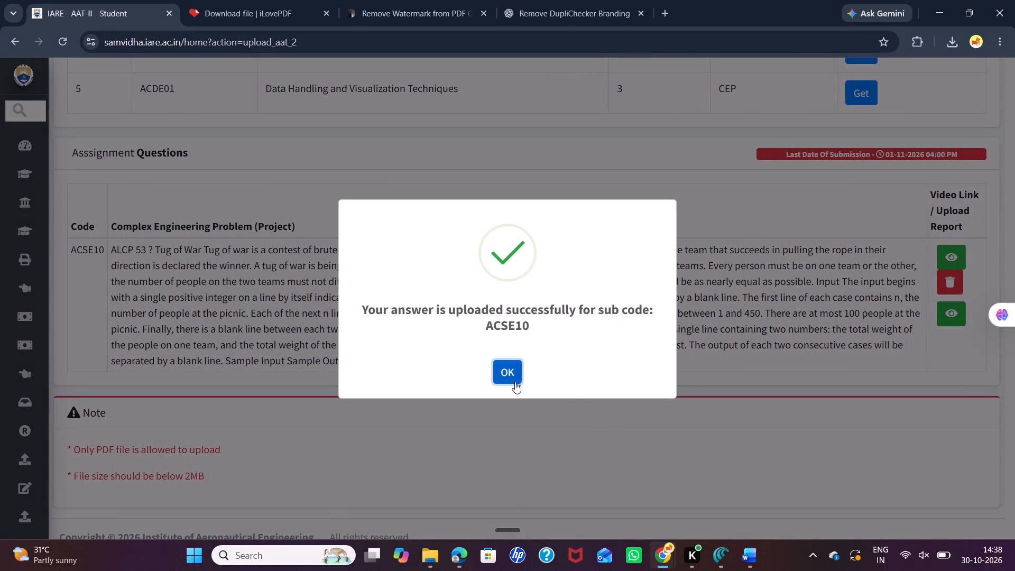
{"action": "left_click", "coordinate": [511, 378]}
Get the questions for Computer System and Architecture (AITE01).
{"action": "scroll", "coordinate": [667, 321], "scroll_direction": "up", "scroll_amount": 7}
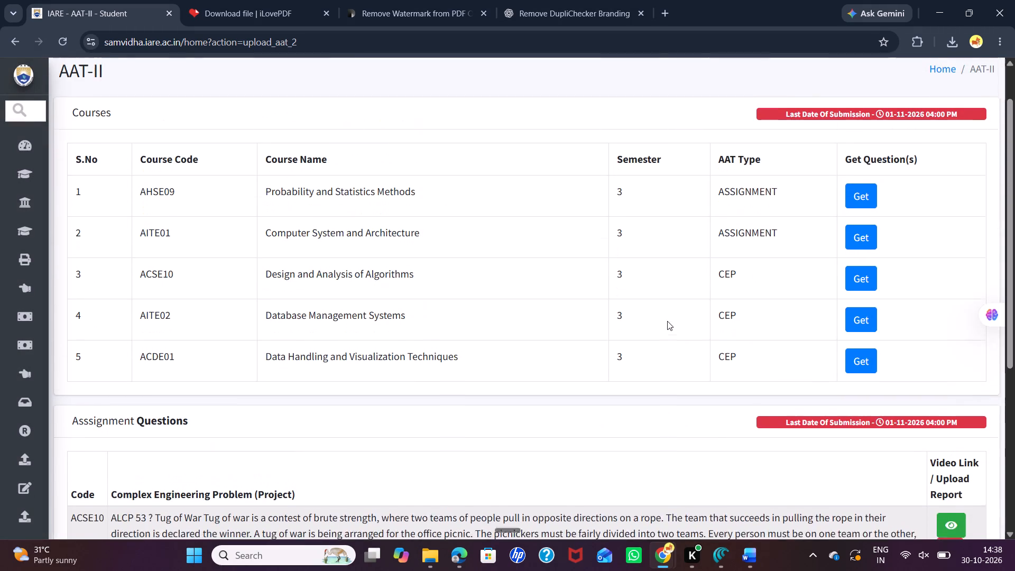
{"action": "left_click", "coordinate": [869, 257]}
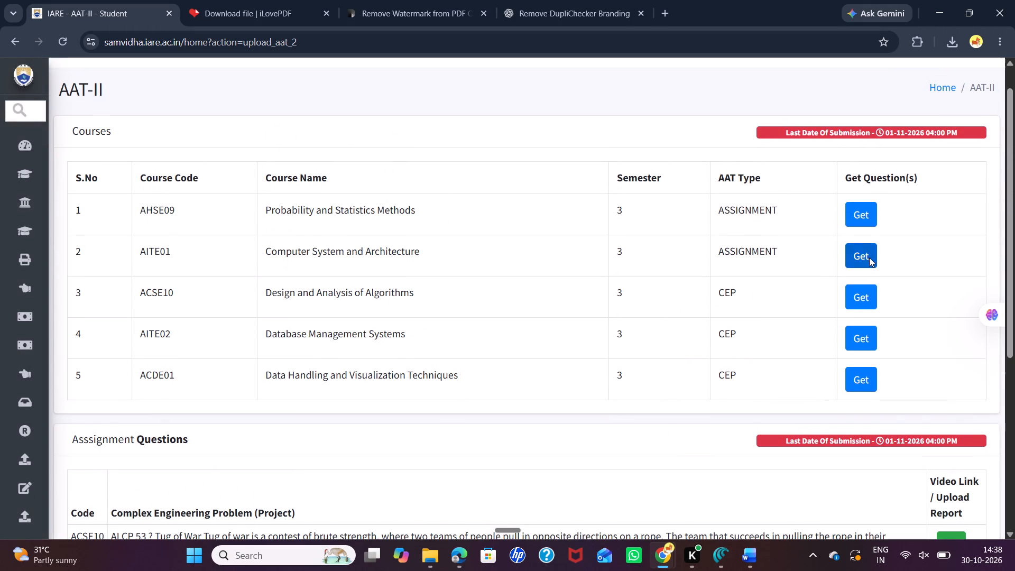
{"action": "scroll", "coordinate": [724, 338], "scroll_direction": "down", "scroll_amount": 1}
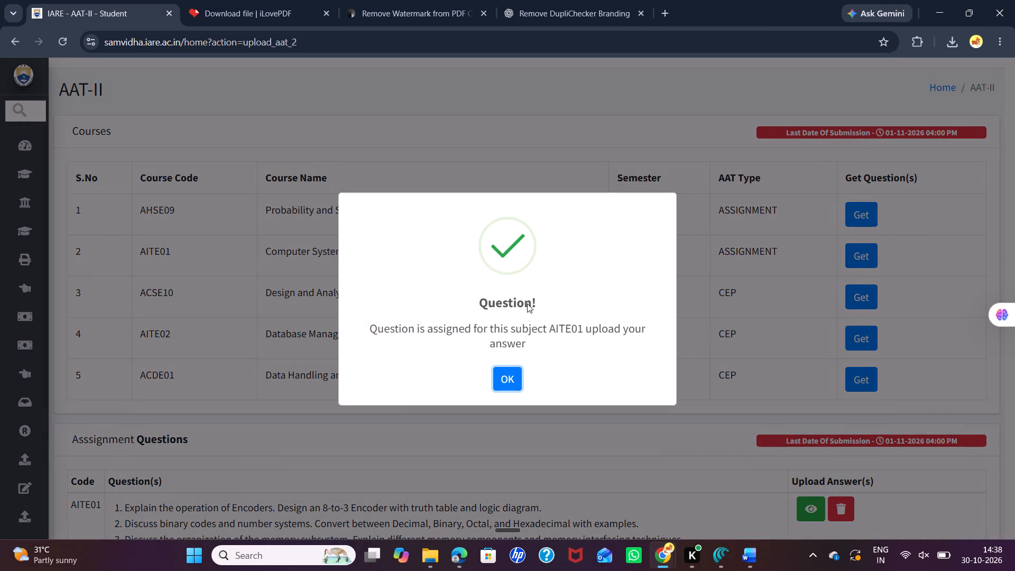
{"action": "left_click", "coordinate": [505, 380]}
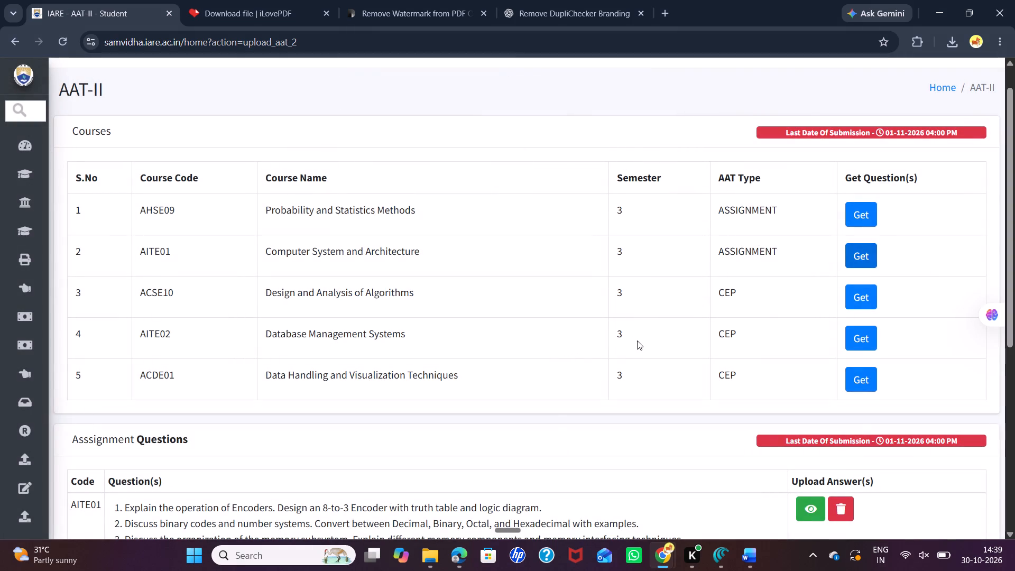
Get the question for Database Management Systems (AITE02).
{"action": "left_click", "coordinate": [862, 348]}
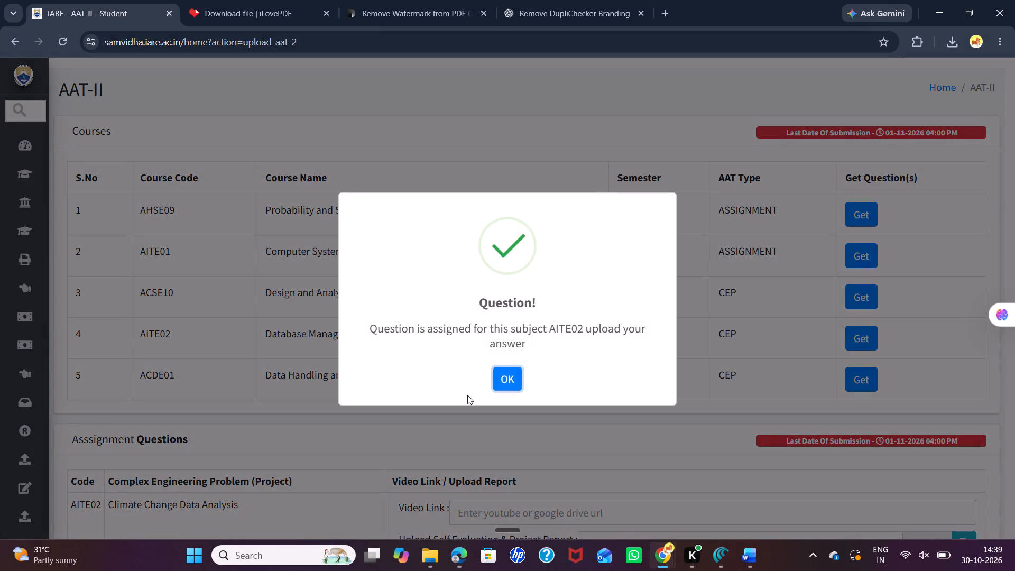
{"action": "left_click", "coordinate": [512, 372]}
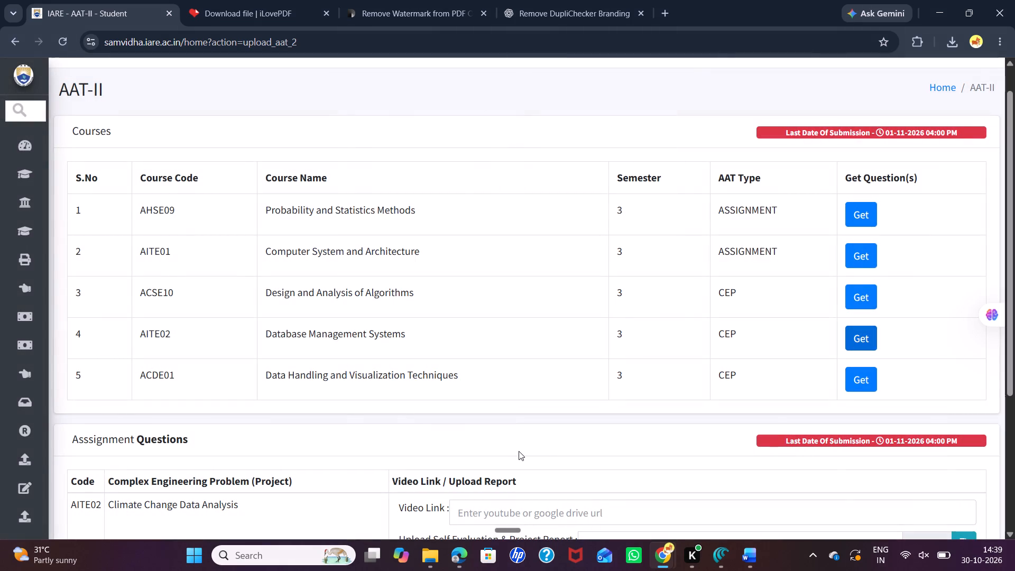
{"action": "key", "text": "alt+Tab"}
{"action": "left_click", "coordinate": [184, 473]}
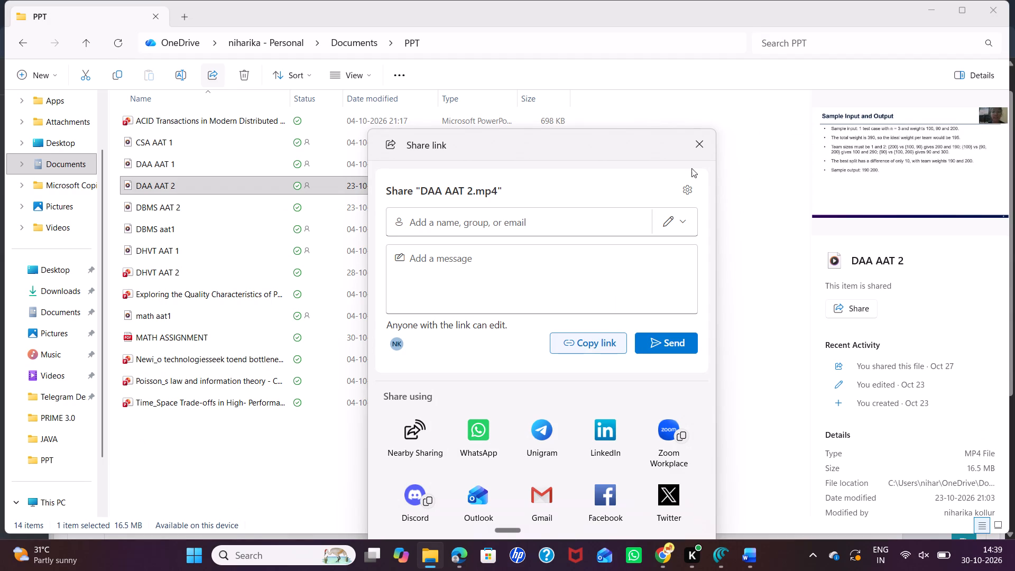
{"action": "left_click", "coordinate": [706, 140]}
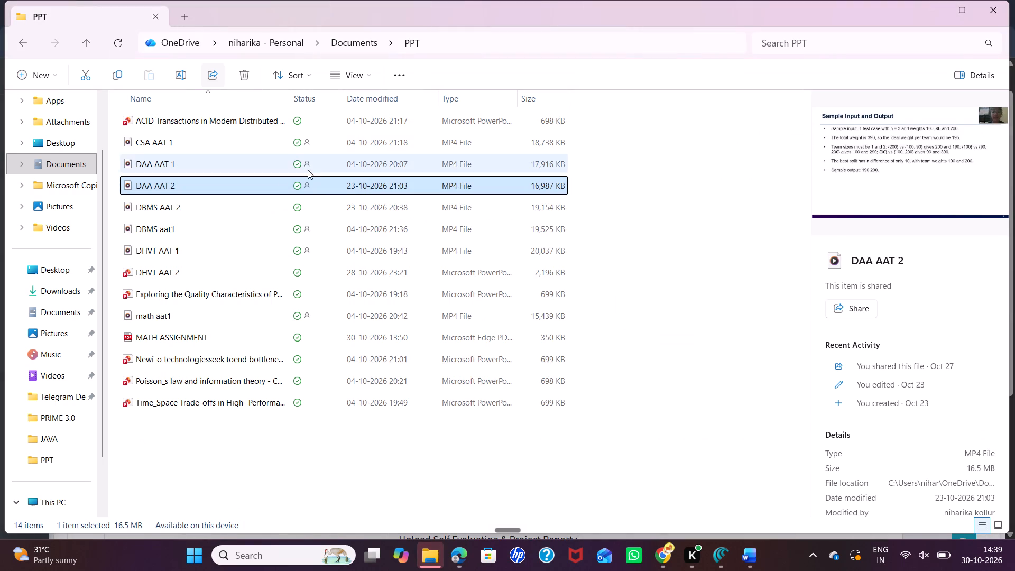
{"action": "left_click", "coordinate": [236, 211]}
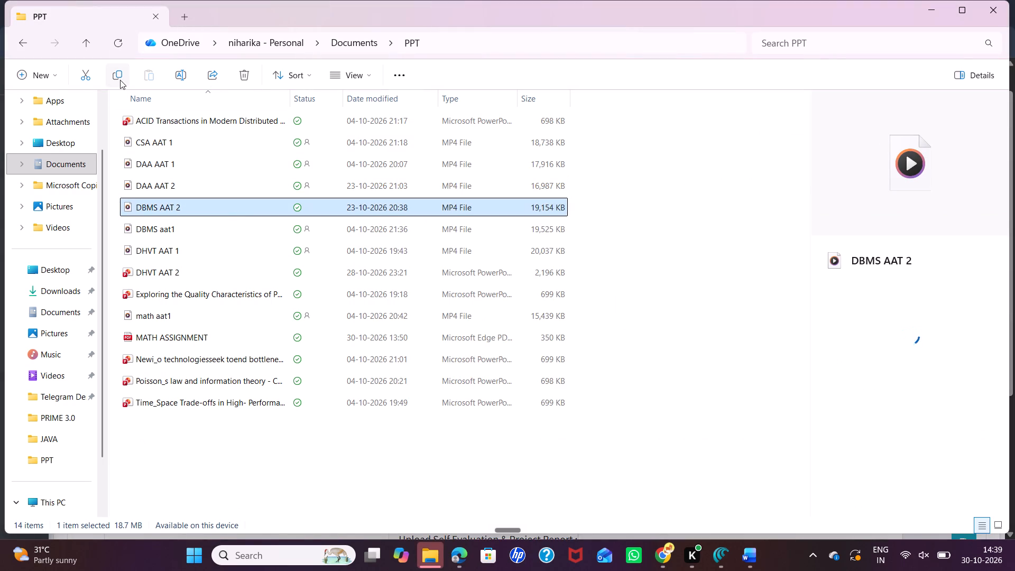
{"action": "left_click", "coordinate": [210, 78]}
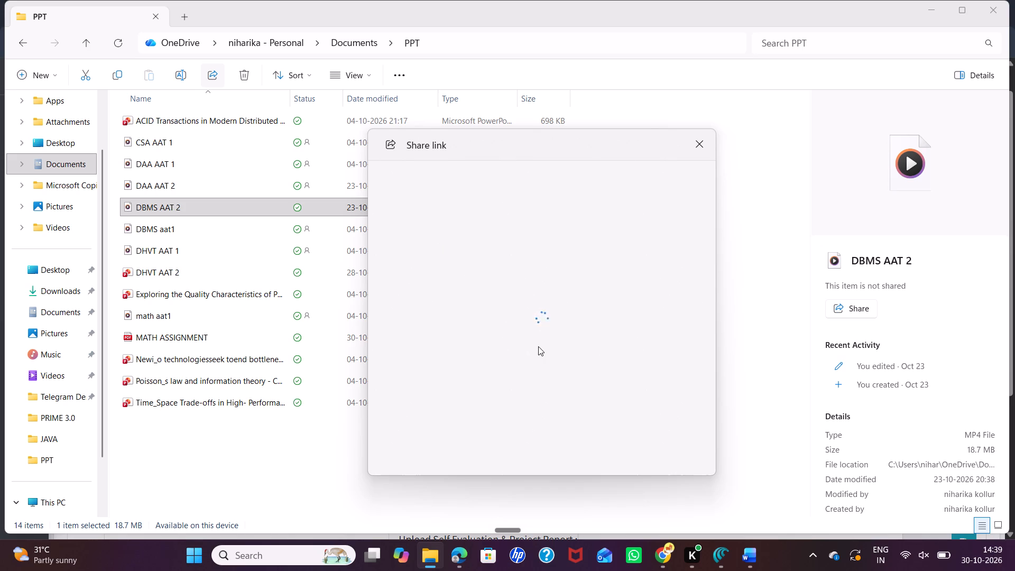
{"action": "left_click", "coordinate": [582, 344]}
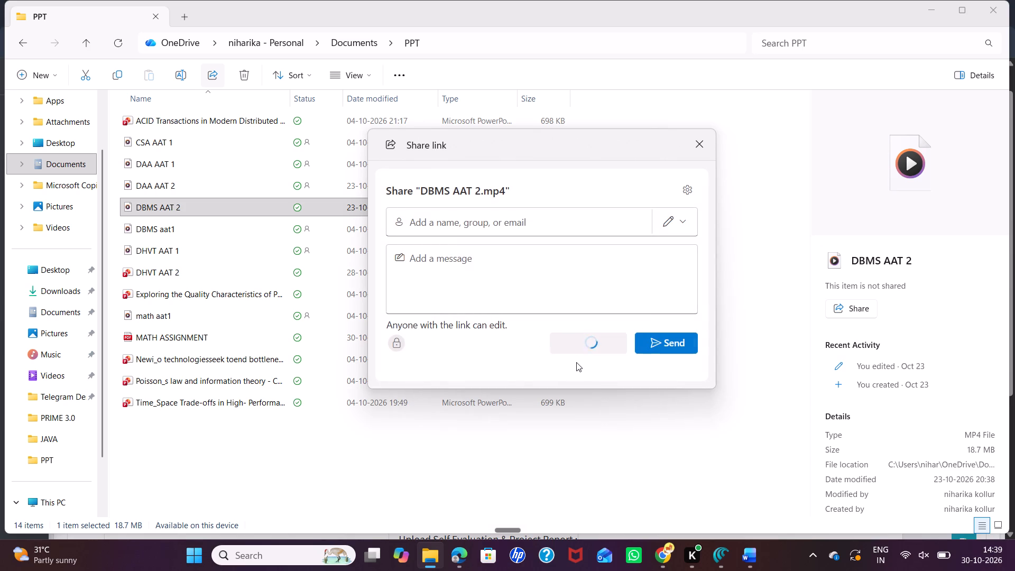
{"action": "key", "text": "alt+Tab"}
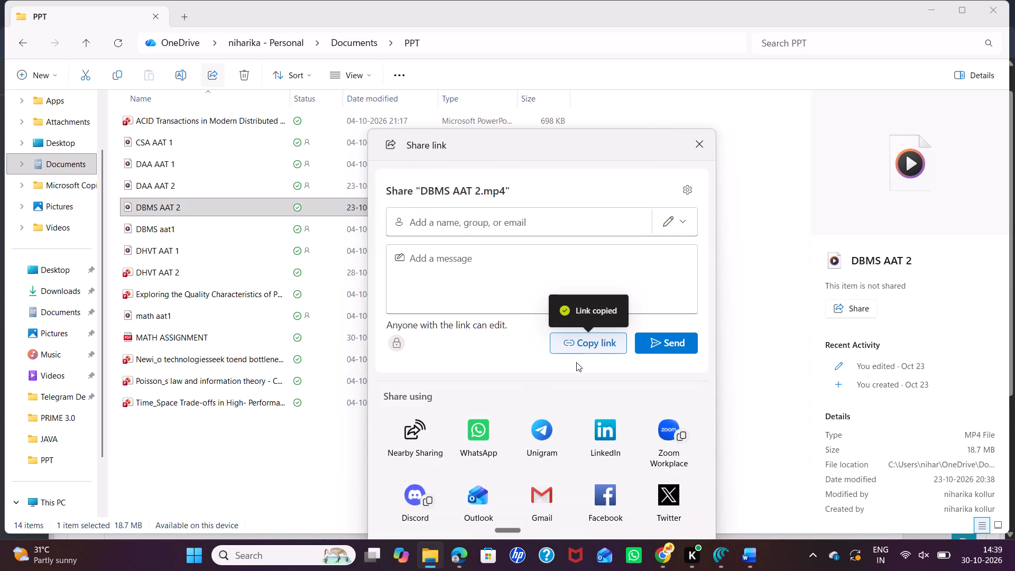
{"action": "left_click", "coordinate": [698, 144]}
{"action": "key", "text": "alt+Tab"}
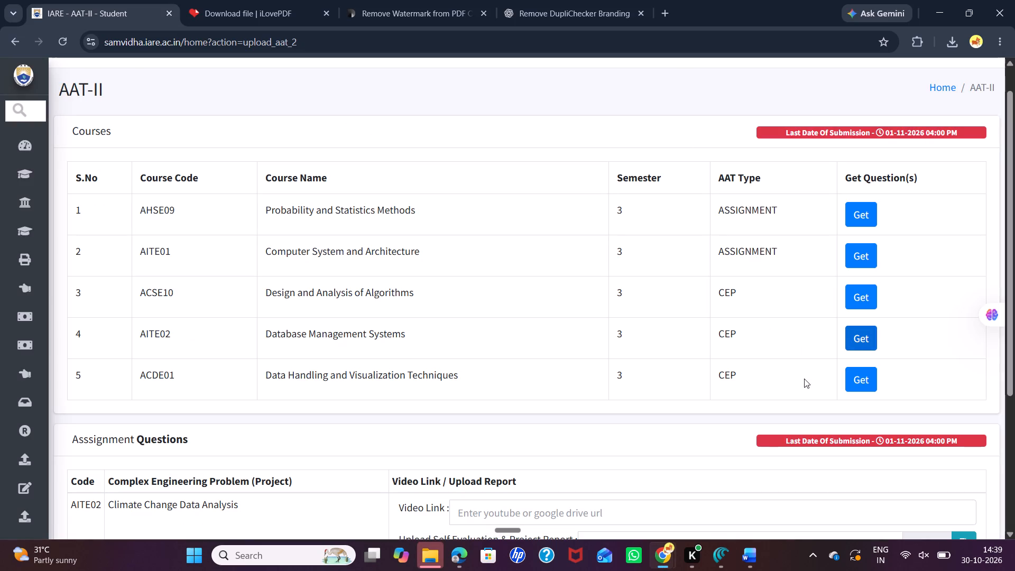
{"action": "scroll", "coordinate": [850, 418], "scroll_direction": "down", "scroll_amount": 1}
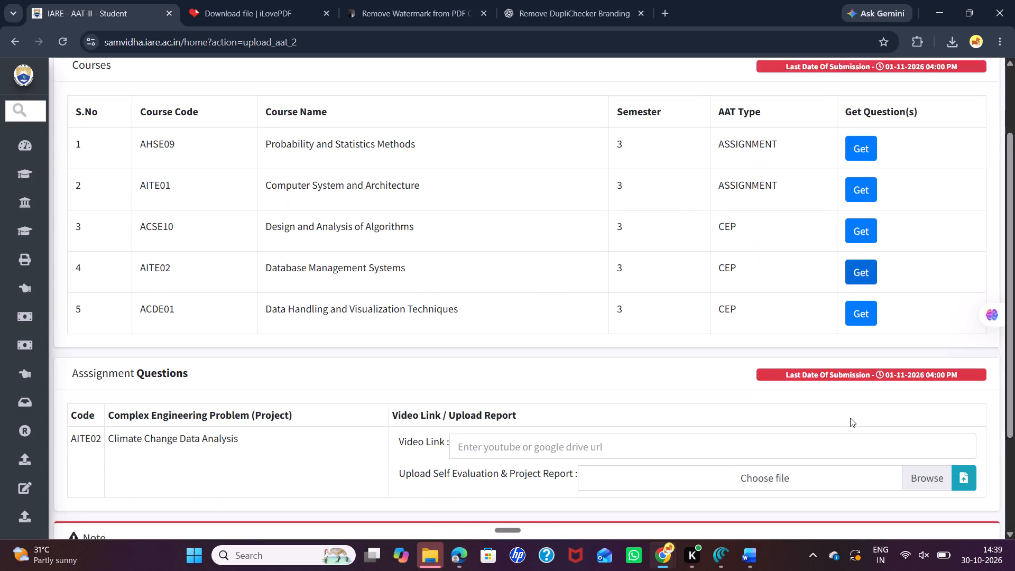
{"action": "scroll", "coordinate": [850, 418], "scroll_direction": "down", "scroll_amount": 1}
{"action": "left_click", "coordinate": [777, 430]}
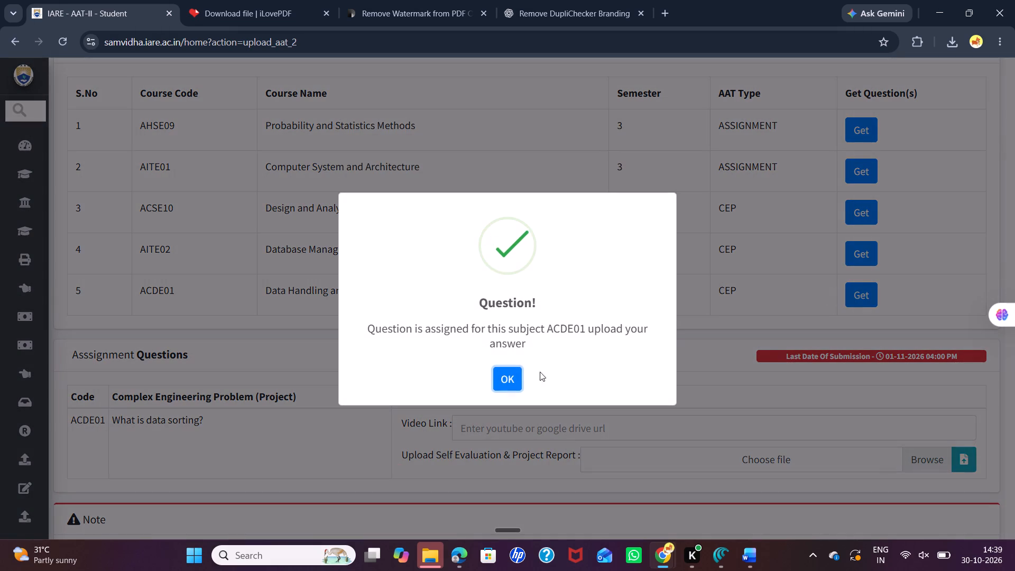
{"action": "left_click", "coordinate": [493, 369]}
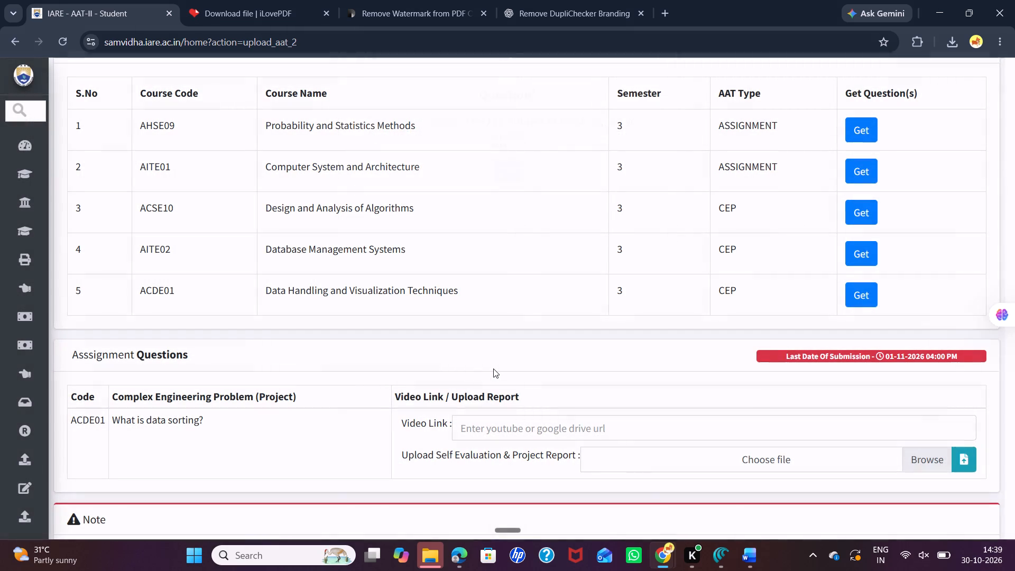